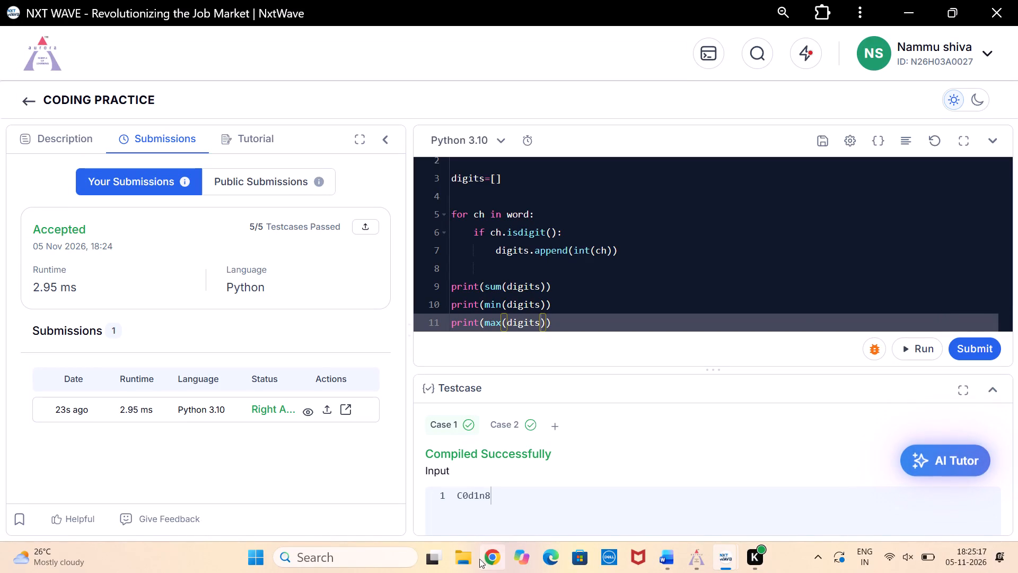
Open the lab_report_FWD_Module6 document from the recent files in File Explorer.
left_click(459, 554)
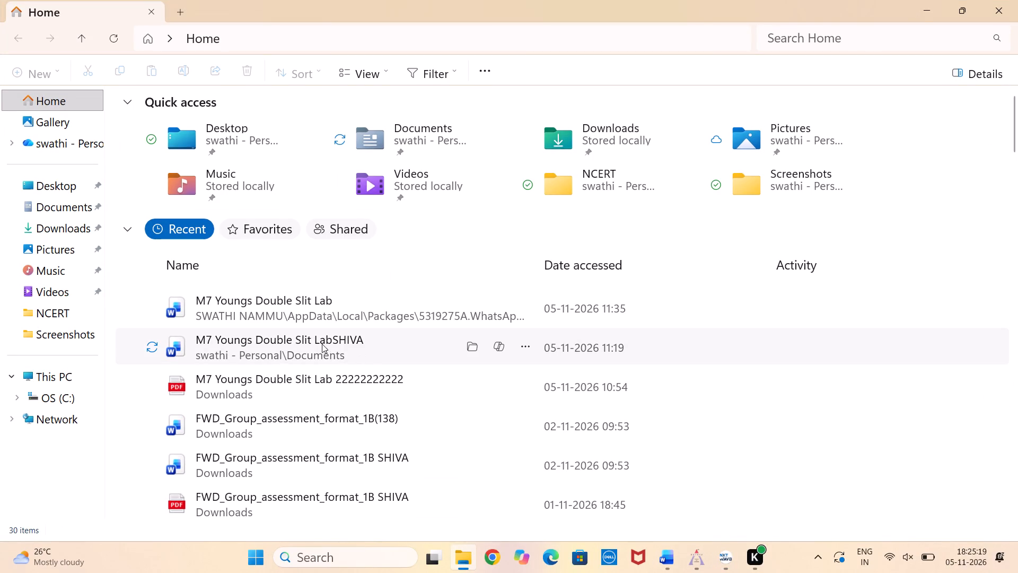
left_click(153, 338)
left_click(153, 346)
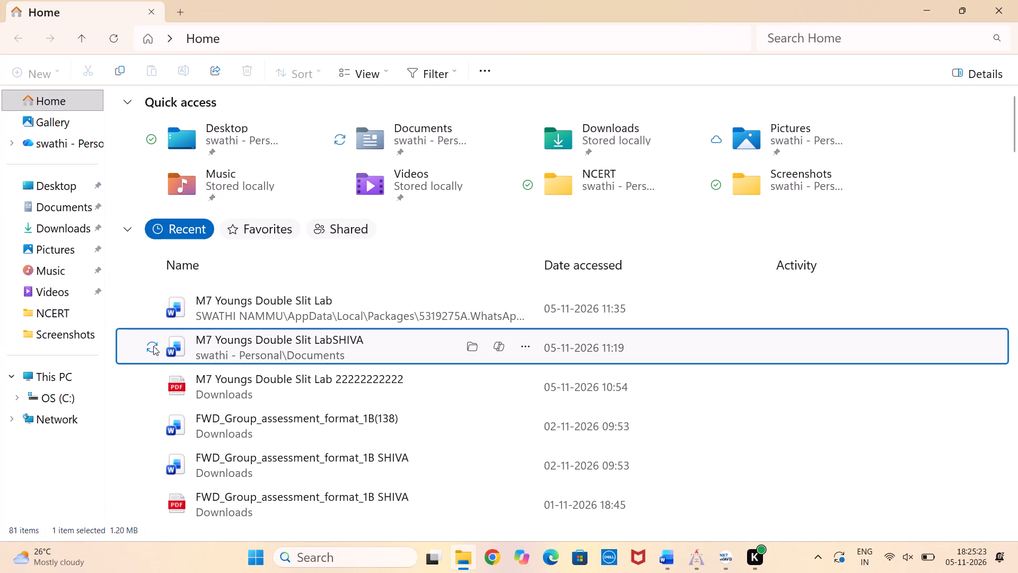
scroll(414, 368, "down", 2)
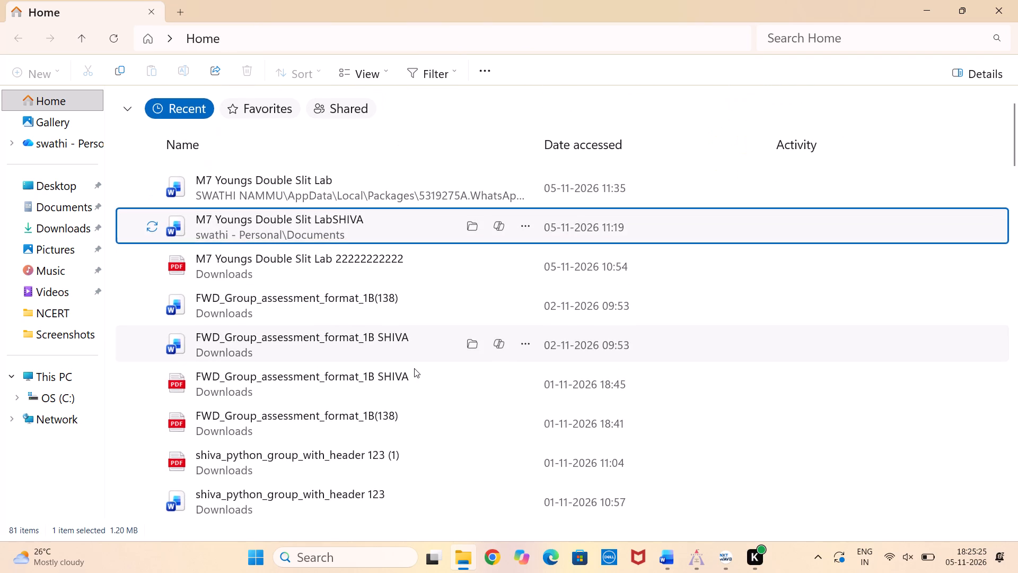
scroll(414, 368, "down", 4)
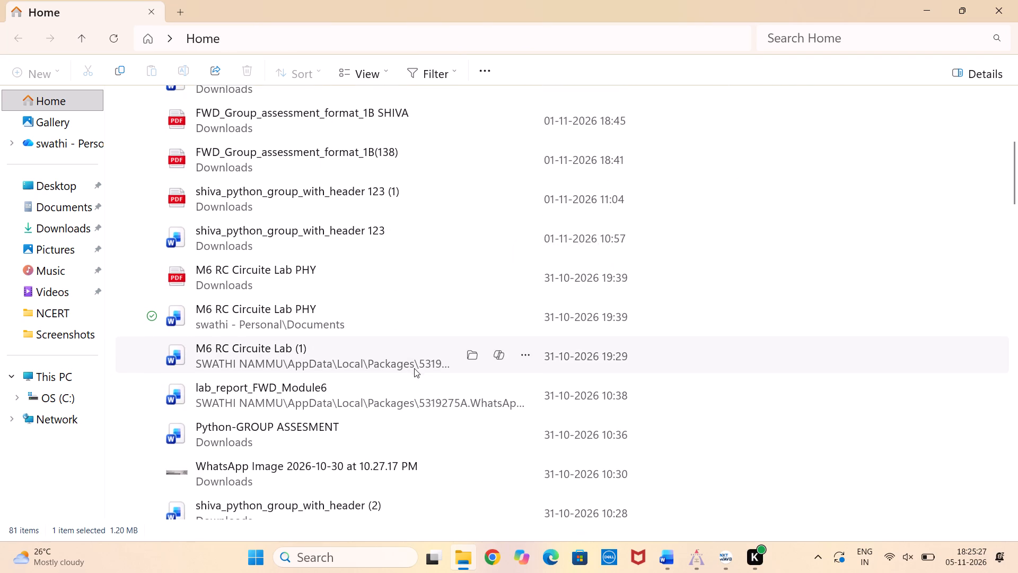
double_click(353, 390)
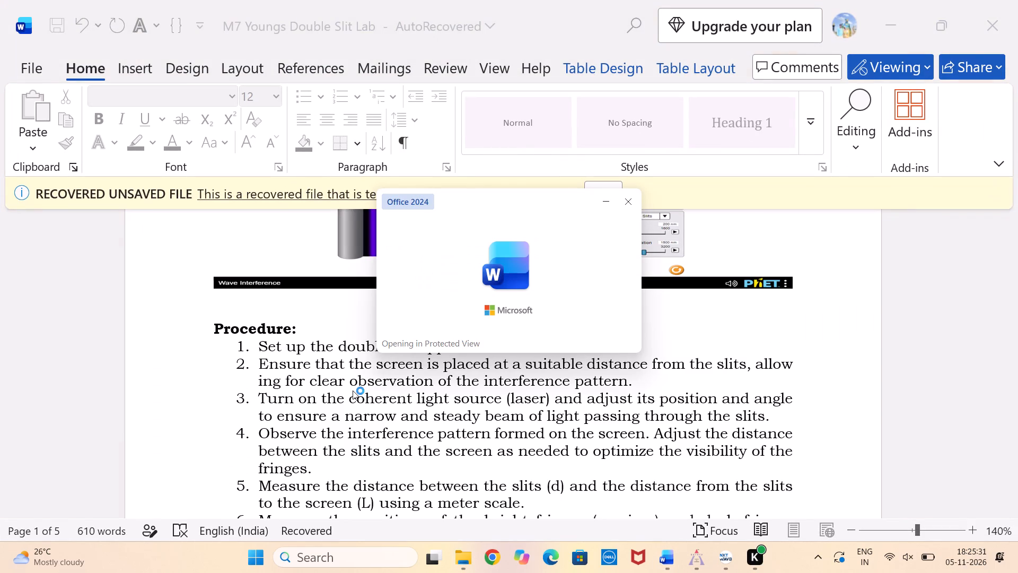
Examine the pages of the lab_report_FWD_Module6 document, and minimize the open Word windows to return to the file list.
scroll(353, 390, "down", 1)
scroll(495, 338, "down", 10)
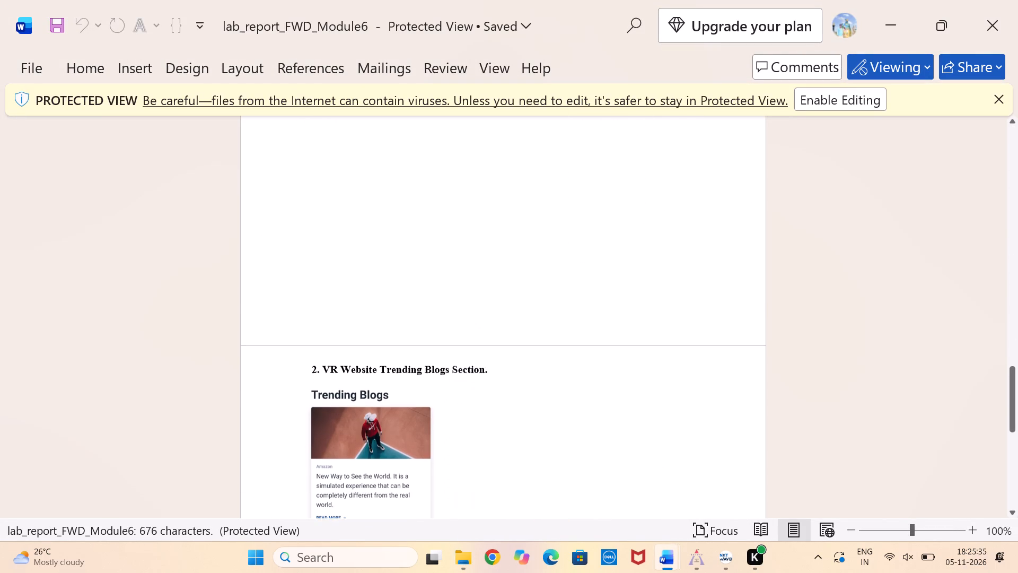
scroll(495, 338, "down", 6)
scroll(495, 338, "up", 5)
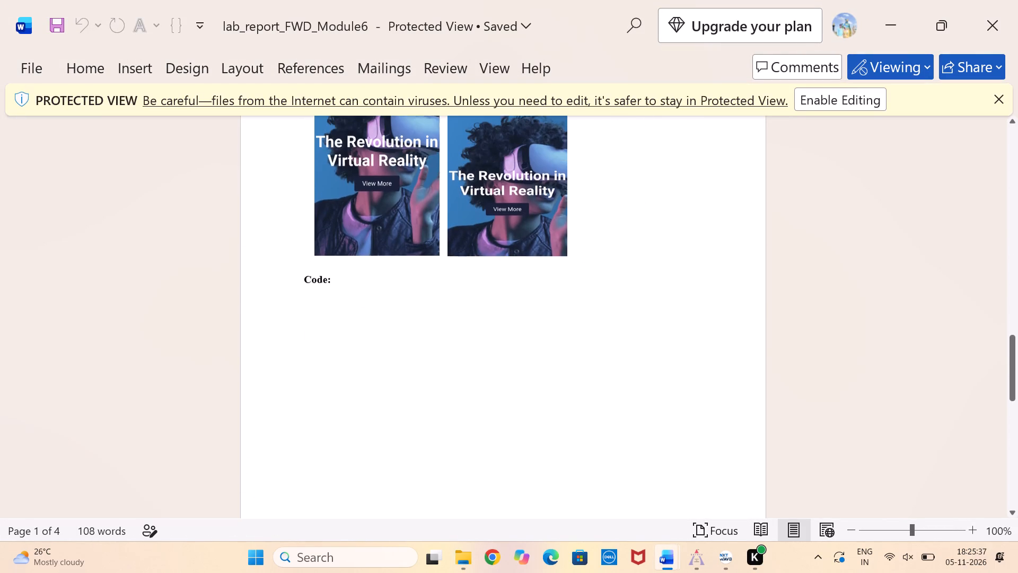
scroll(495, 338, "up", 4)
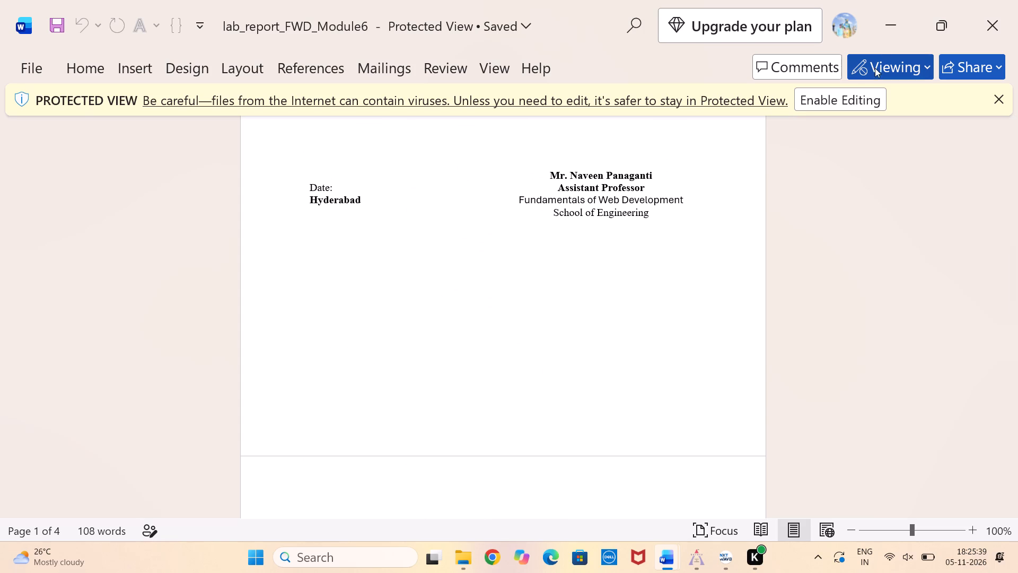
left_click(900, 9)
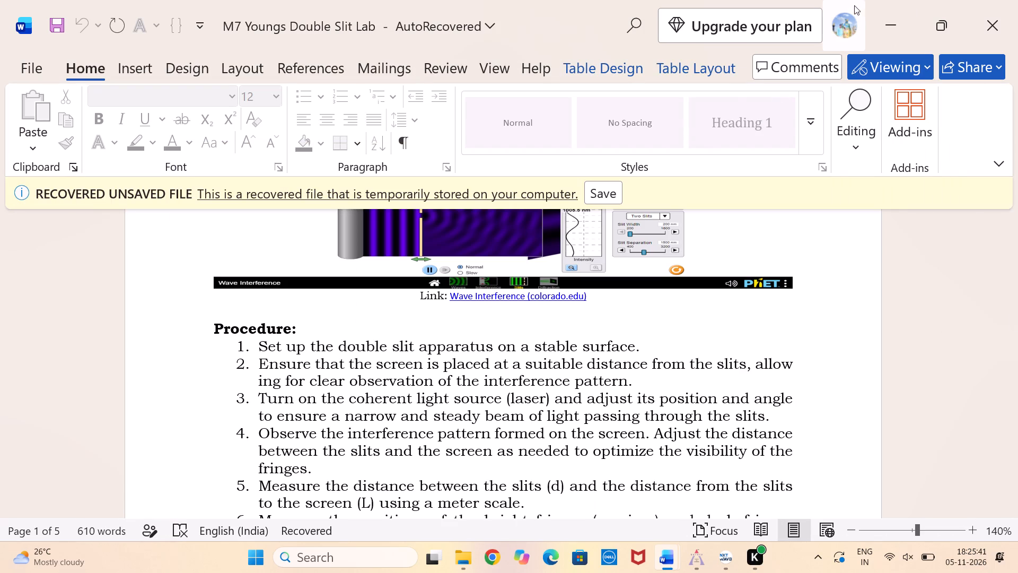
left_click(894, 0)
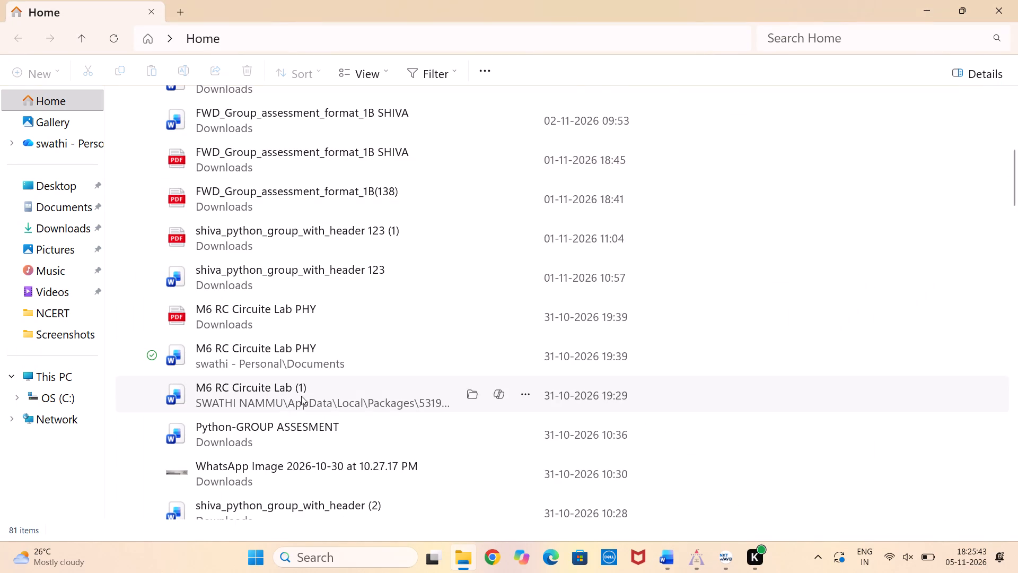
Look through the recent files and search Home for "pyth".
scroll(292, 424, "down", 2)
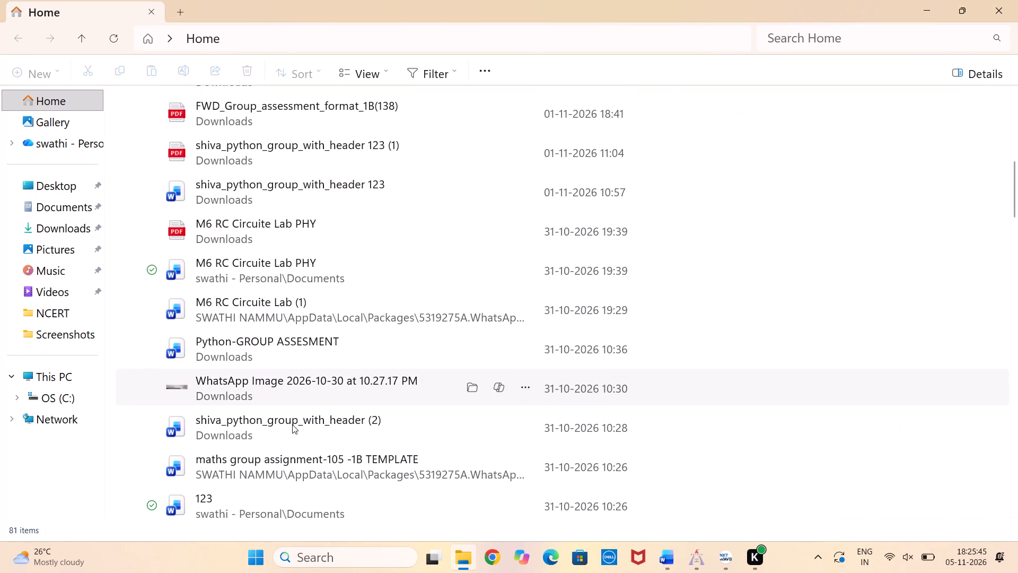
scroll(292, 424, "down", 4)
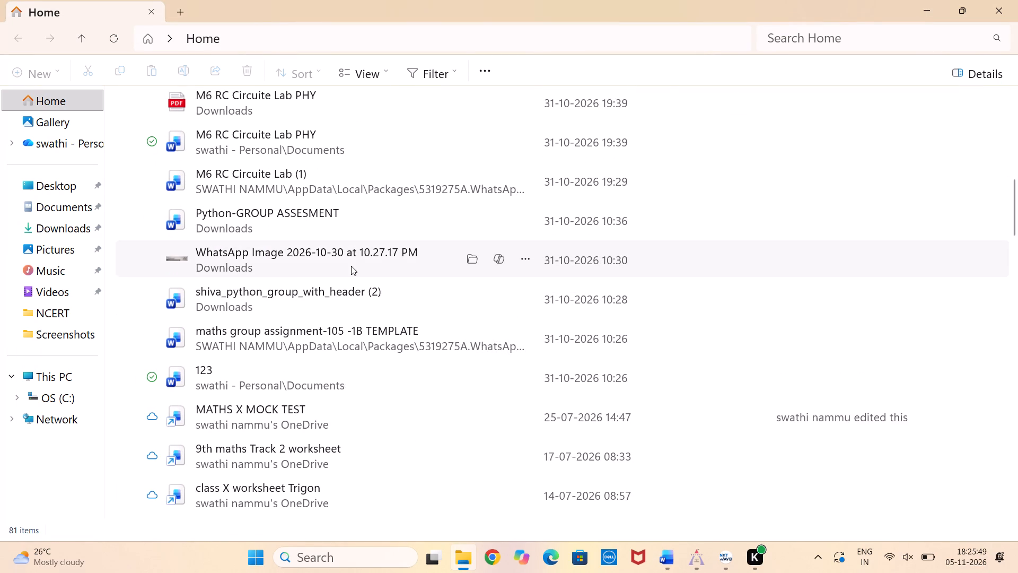
scroll(351, 265, "up", 8)
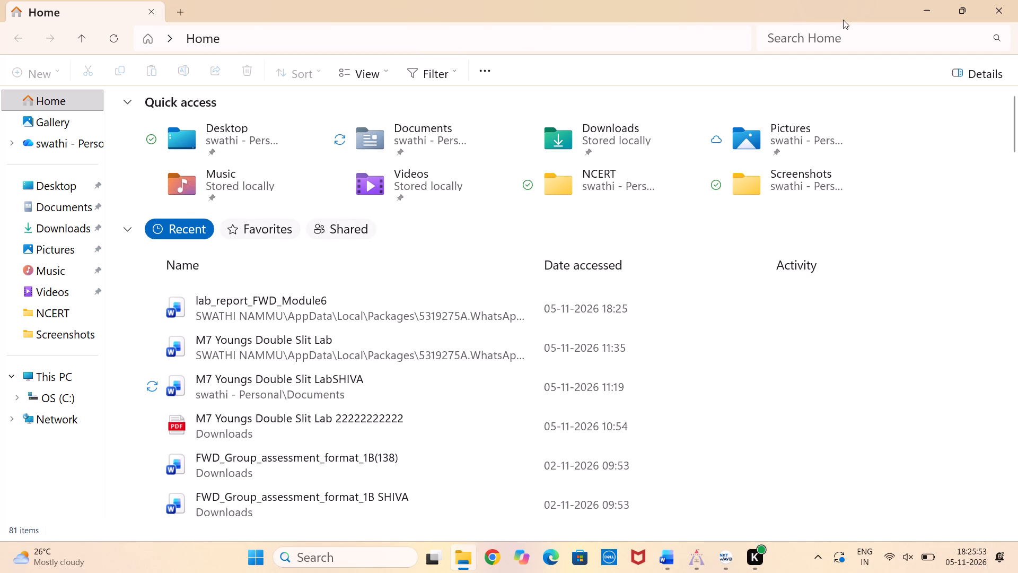
left_click(835, 34)
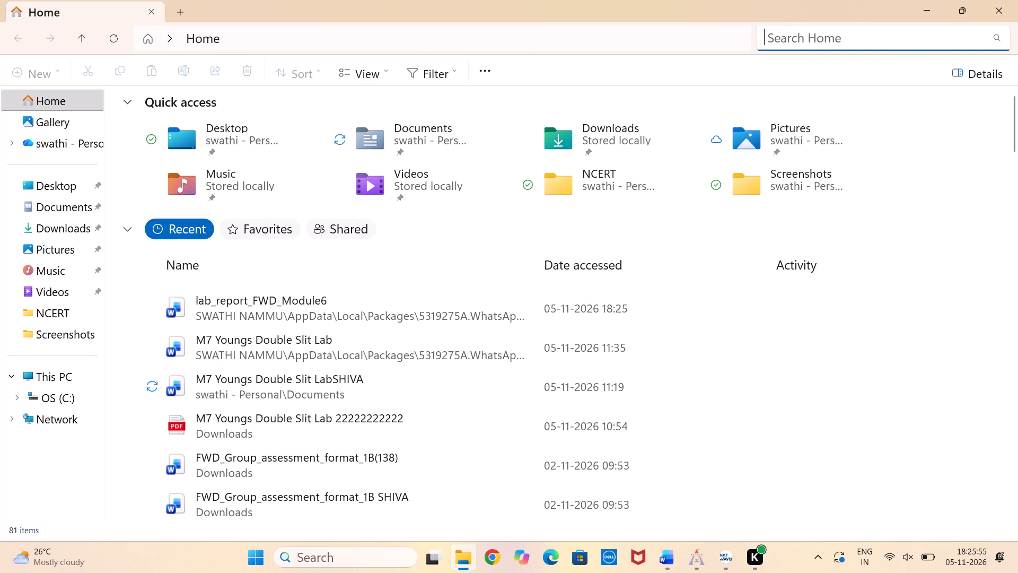
type("pythi")
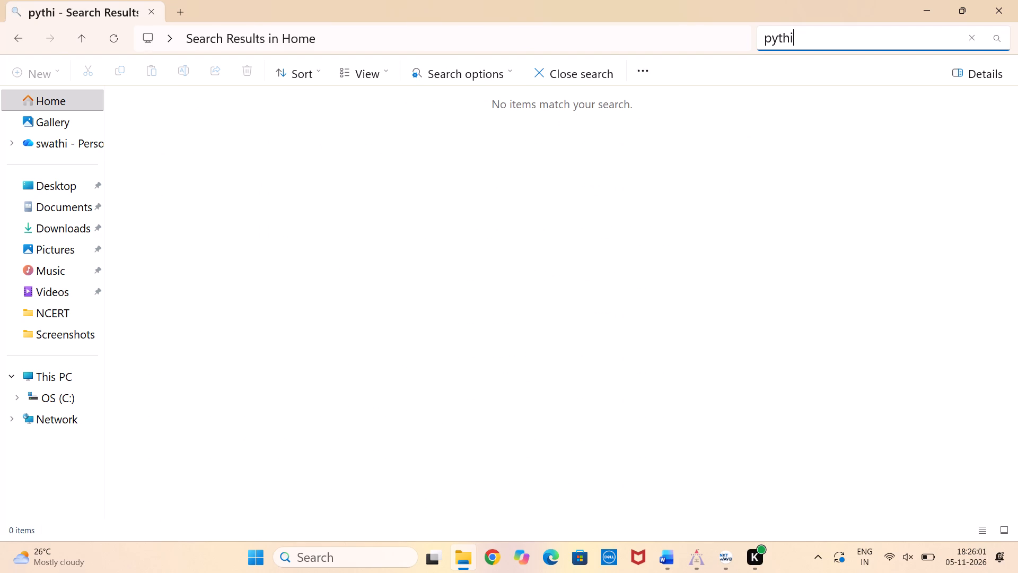
left_click(812, 38)
key("BackSpace")
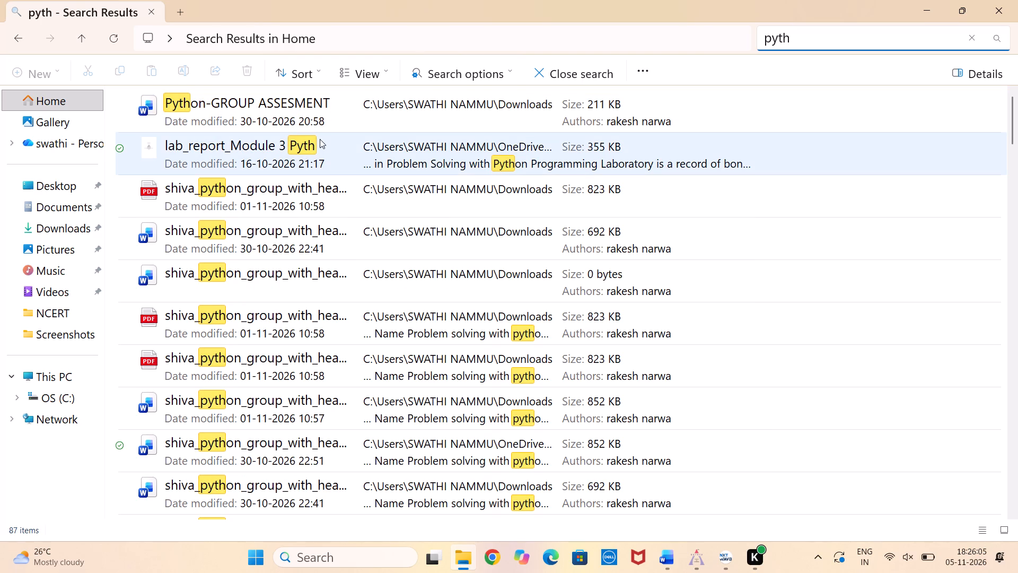
Open the lab_report_Module 3 Pyth PDF, examine its cover, certificate, title and code pages, and close it.
double_click(284, 152)
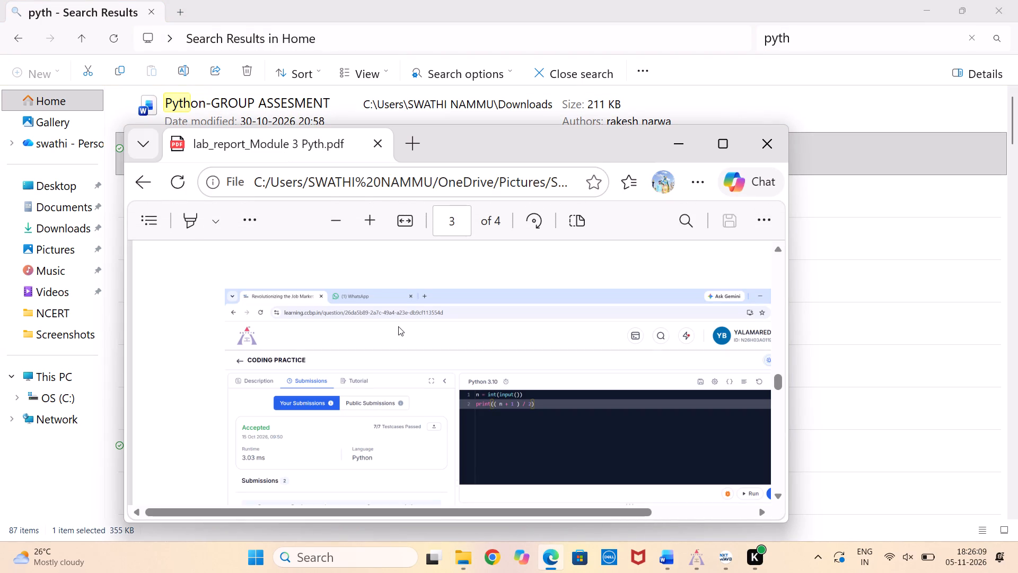
scroll(398, 326, "up", 2)
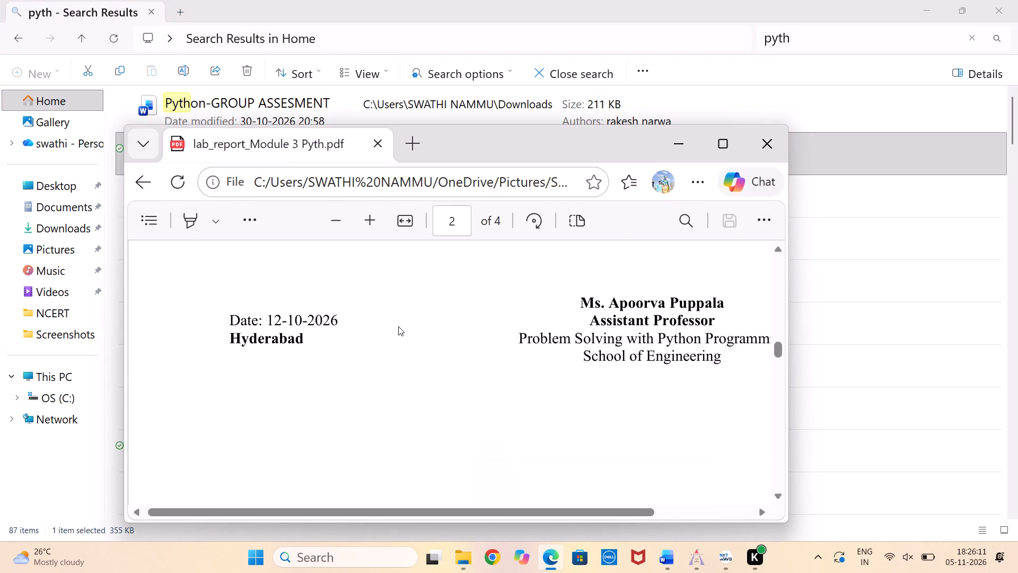
scroll(398, 326, "up", 5)
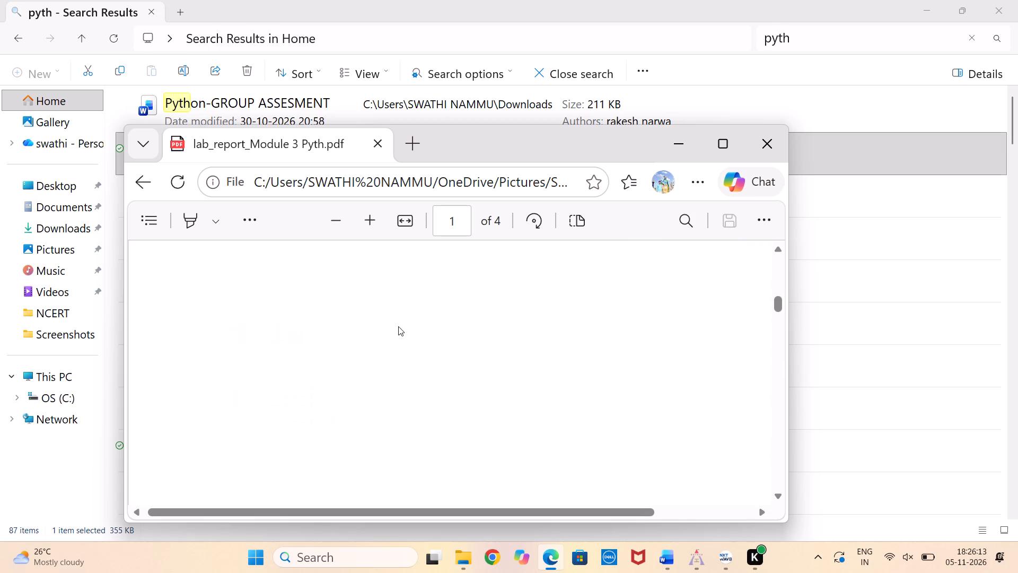
scroll(398, 326, "up", 11)
scroll(398, 326, "down", 4)
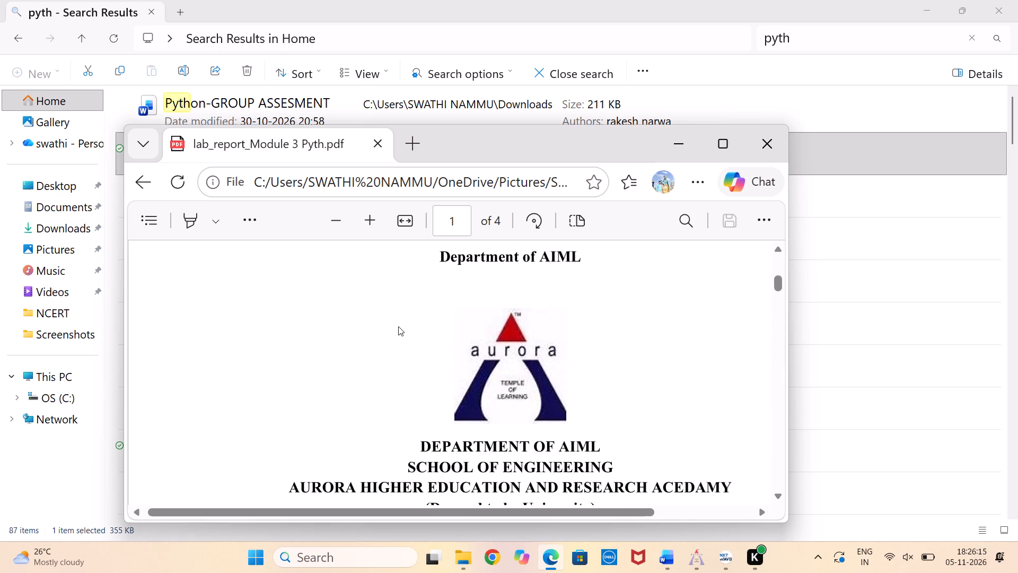
scroll(398, 326, "down", 7)
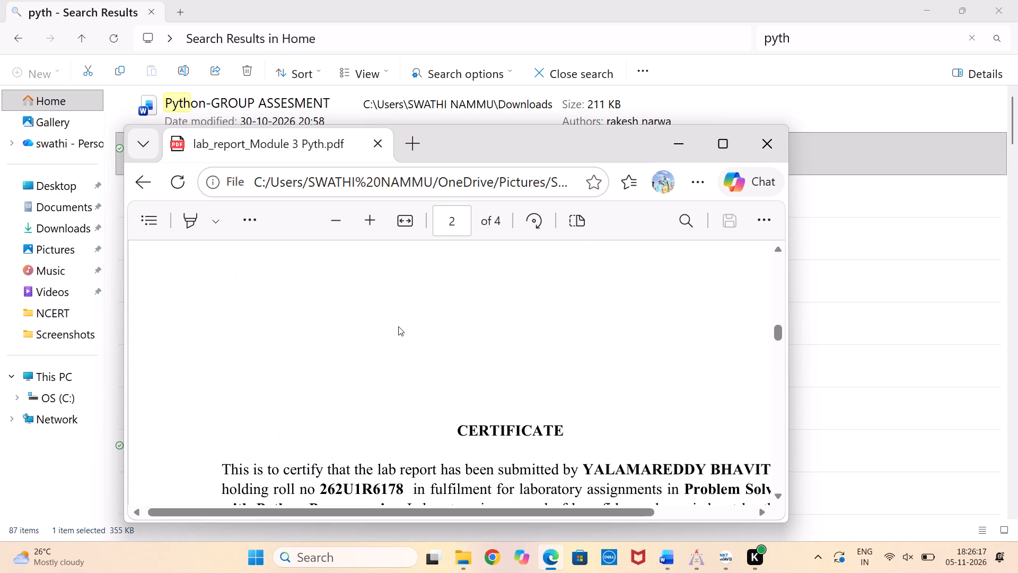
scroll(398, 326, "down", 3)
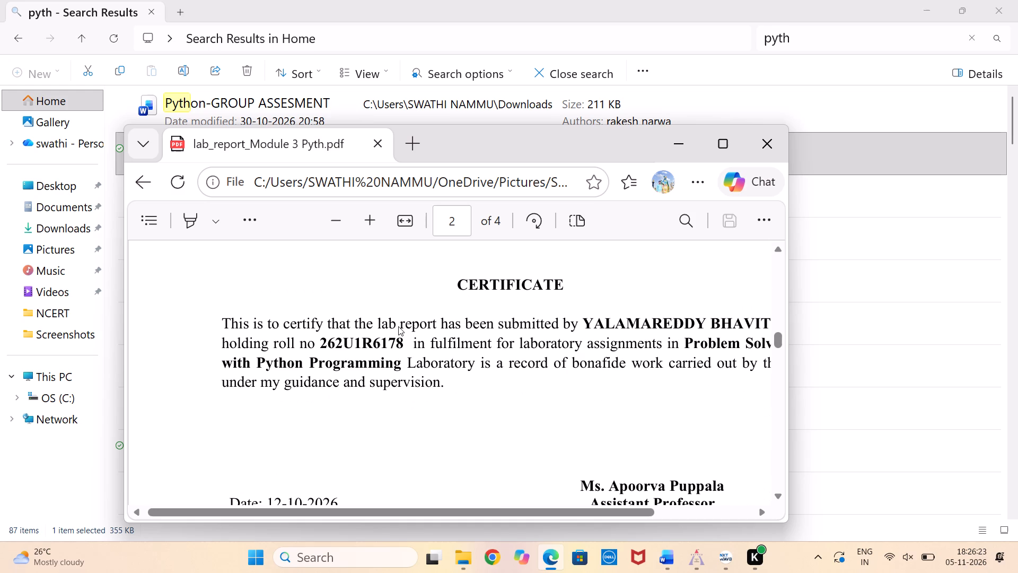
scroll(398, 326, "down", 3)
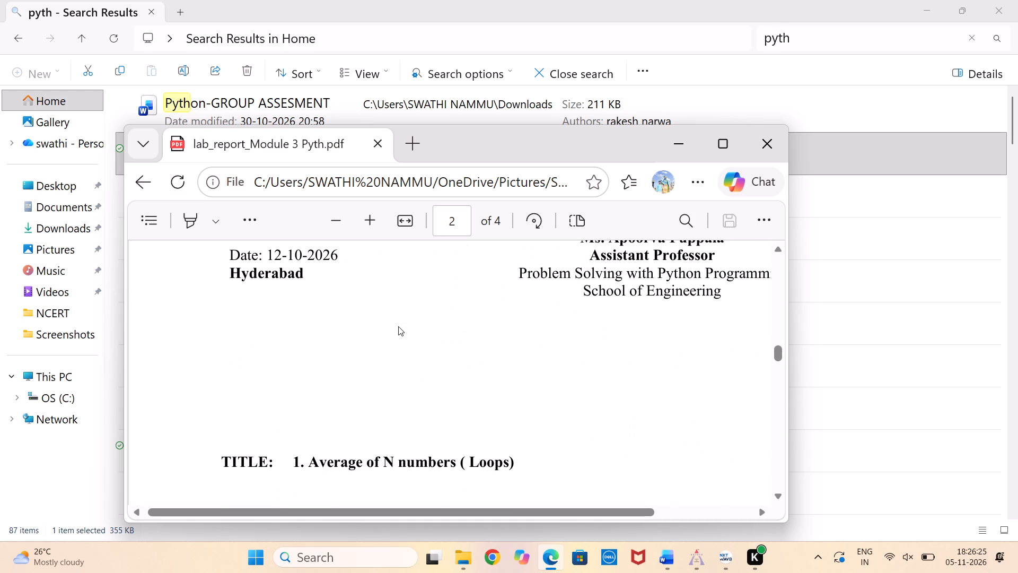
scroll(398, 326, "down", 4)
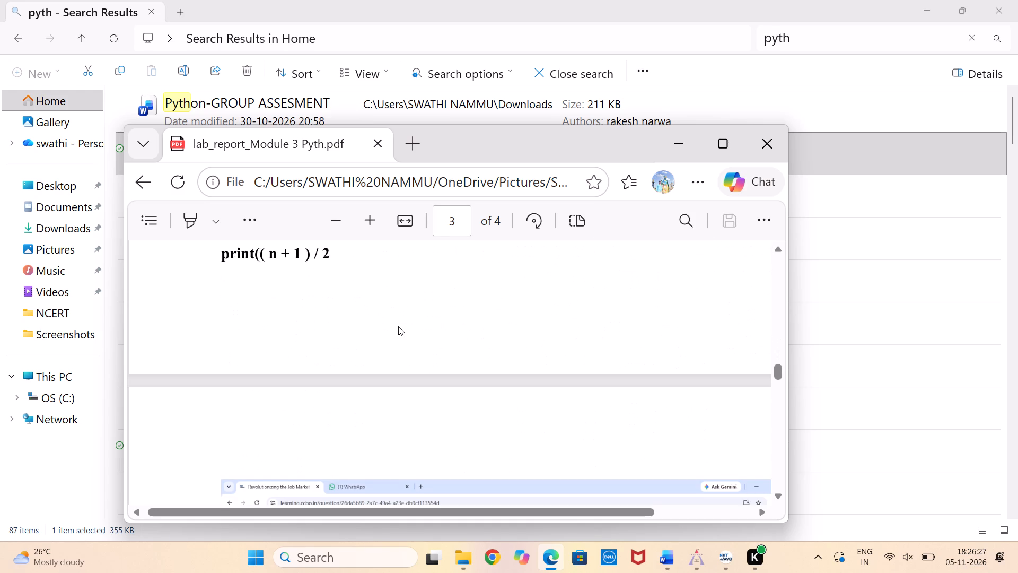
scroll(398, 326, "down", 8)
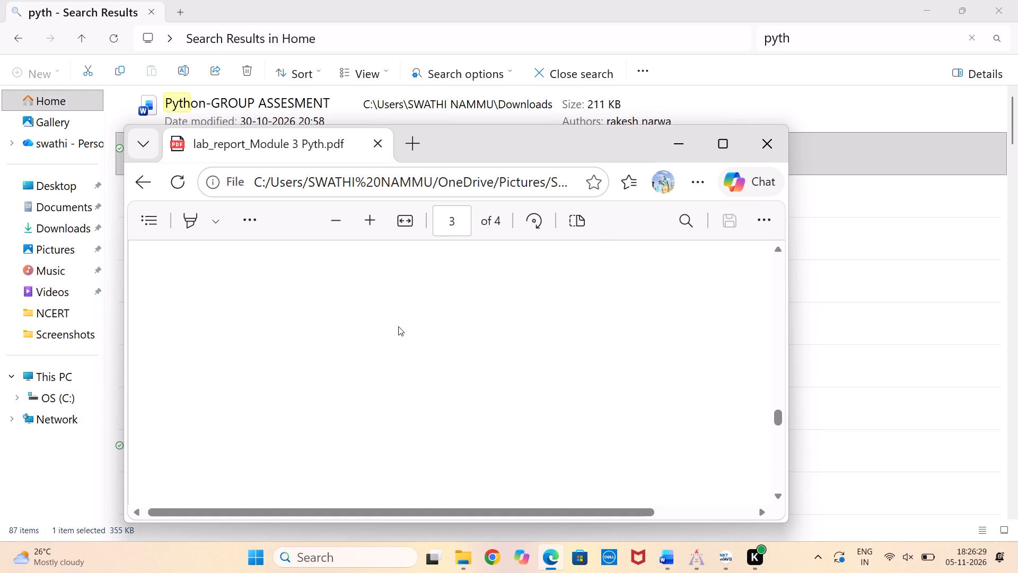
left_click(778, 138)
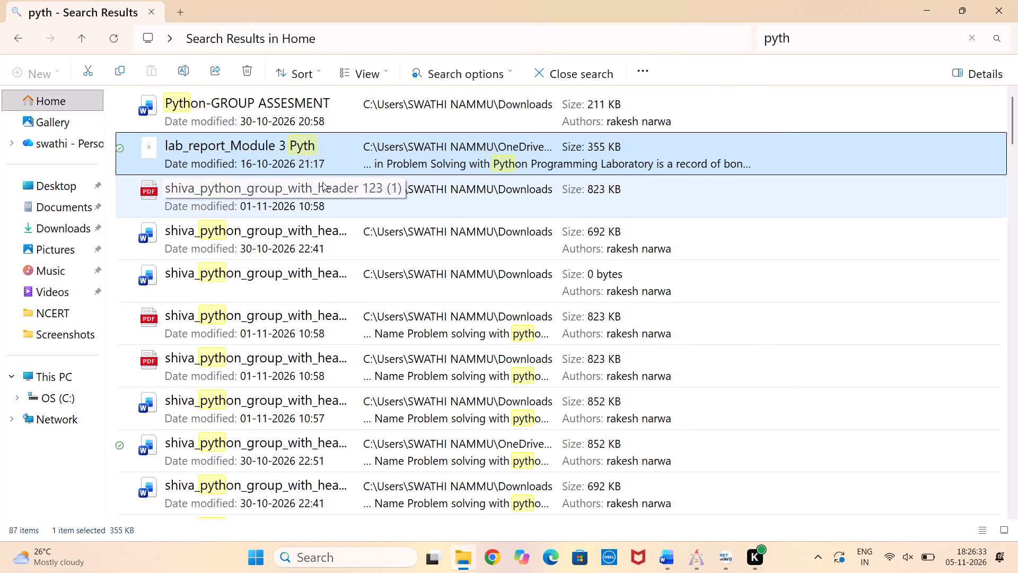
Open the shiva_python_group_with_header 123 (1) PDF, examine its student details and program solutions, and close it.
double_click(344, 204)
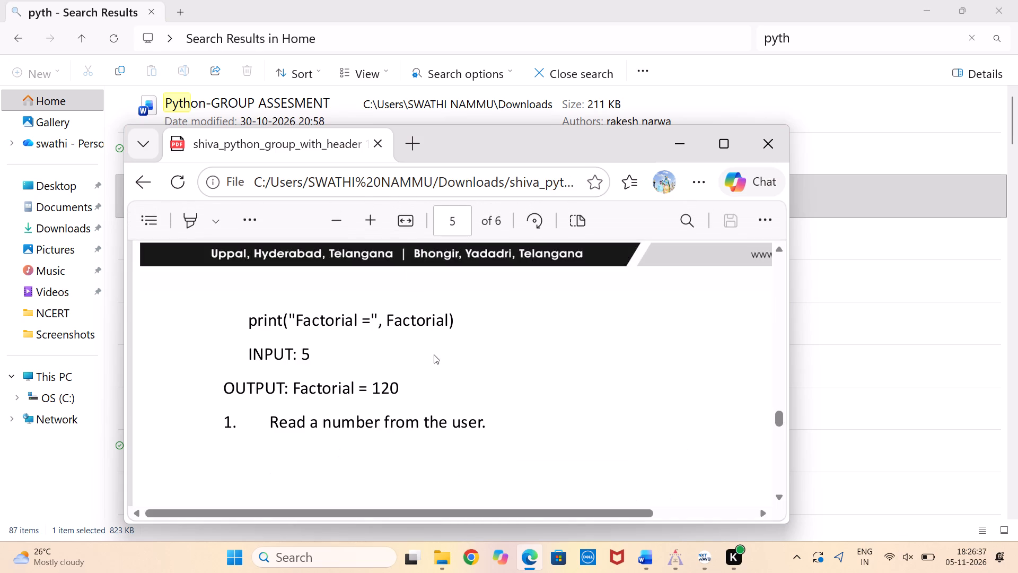
scroll(434, 354, "up", 12)
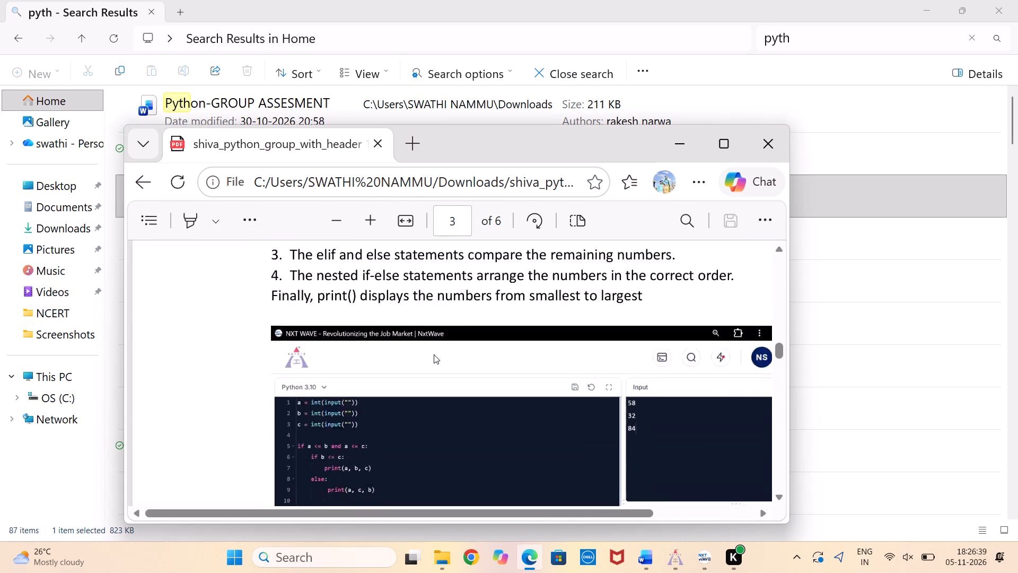
scroll(434, 354, "up", 10)
scroll(434, 354, "up", 11)
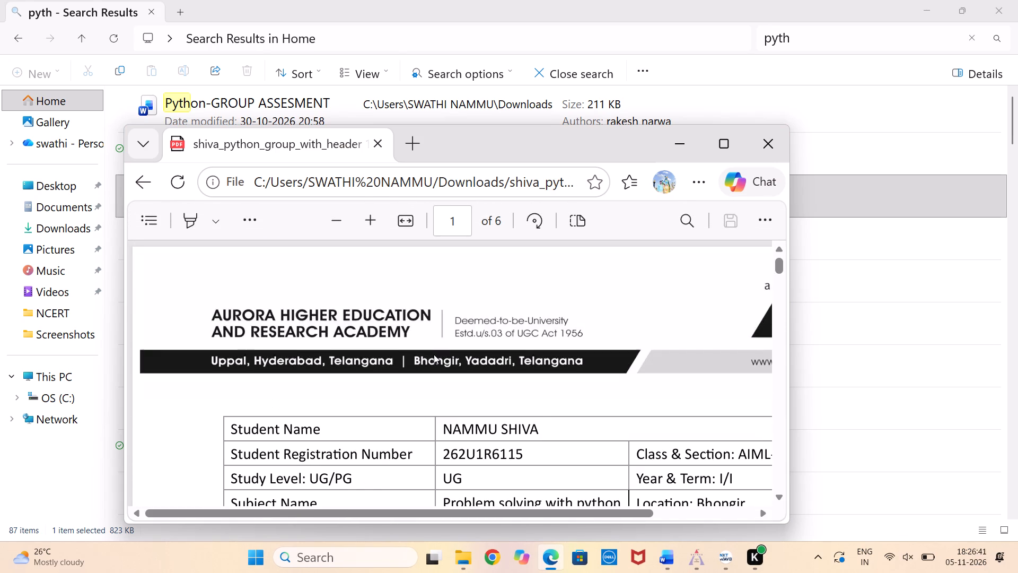
scroll(434, 354, "down", 5)
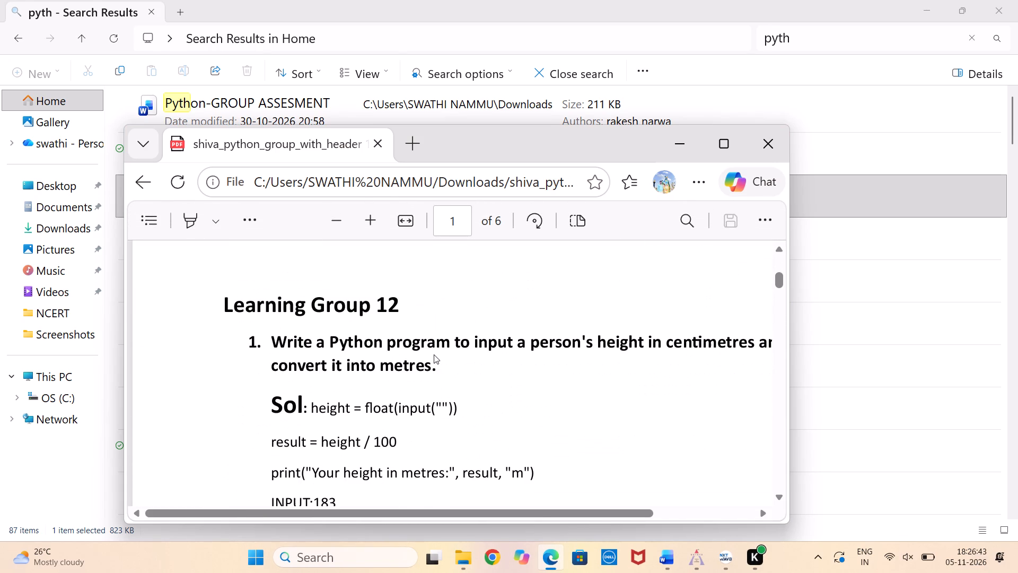
scroll(434, 354, "down", 2)
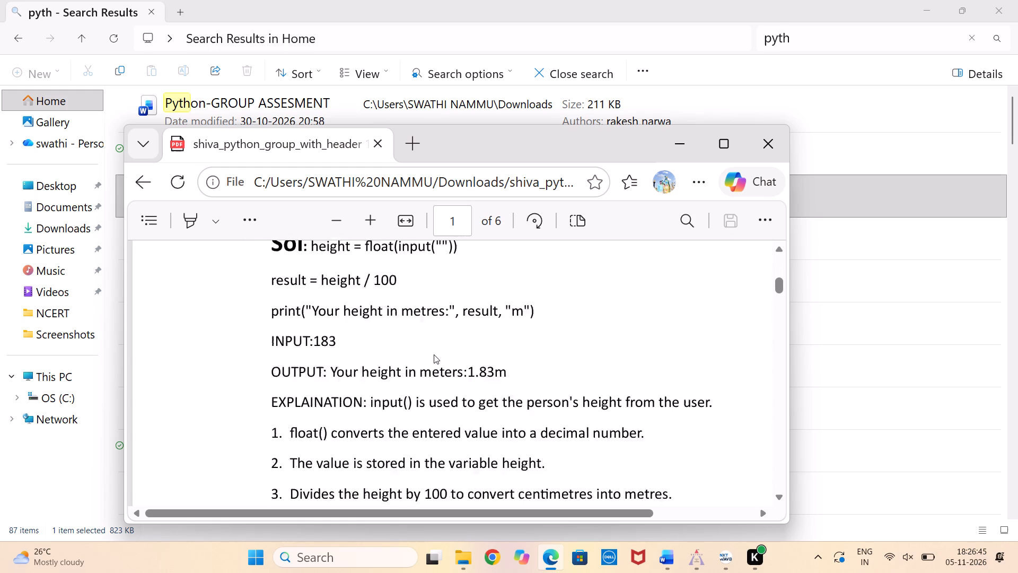
scroll(434, 354, "down", 5)
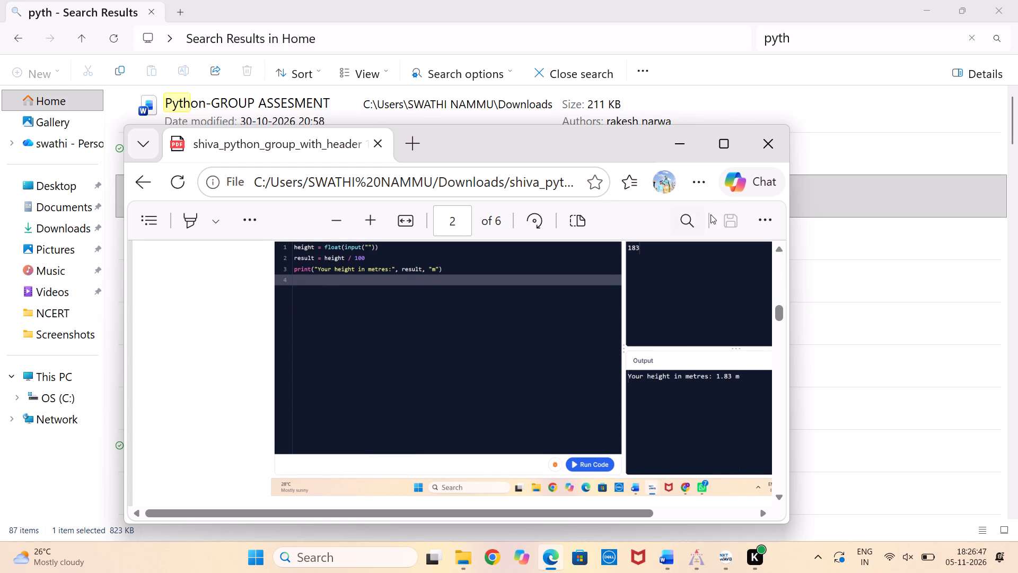
left_click(771, 149)
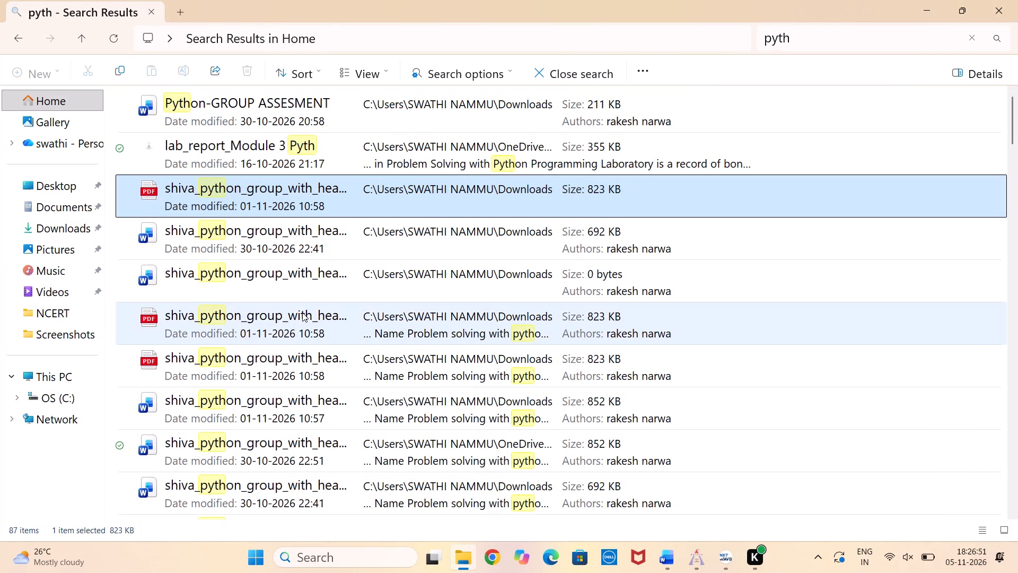
Look through the "pyth" search results and extend the search term to "pythonlab".
scroll(278, 406, "down", 2)
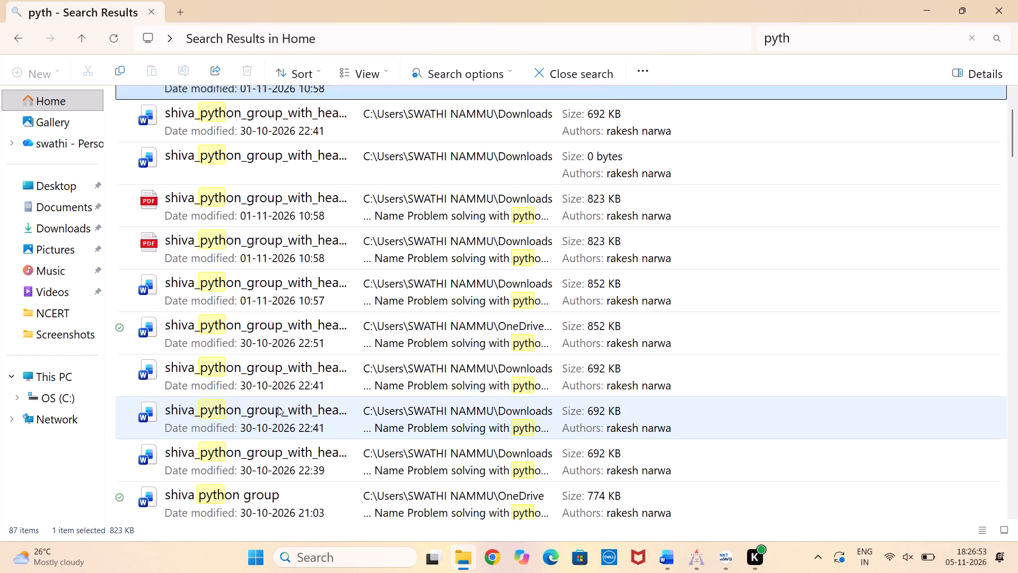
scroll(278, 406, "down", 3)
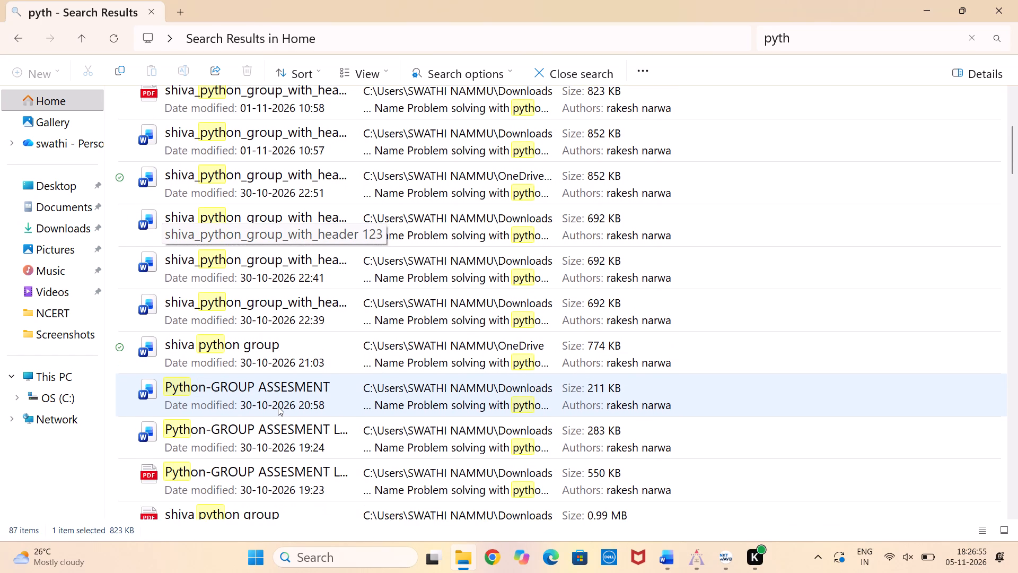
scroll(278, 406, "down", 3)
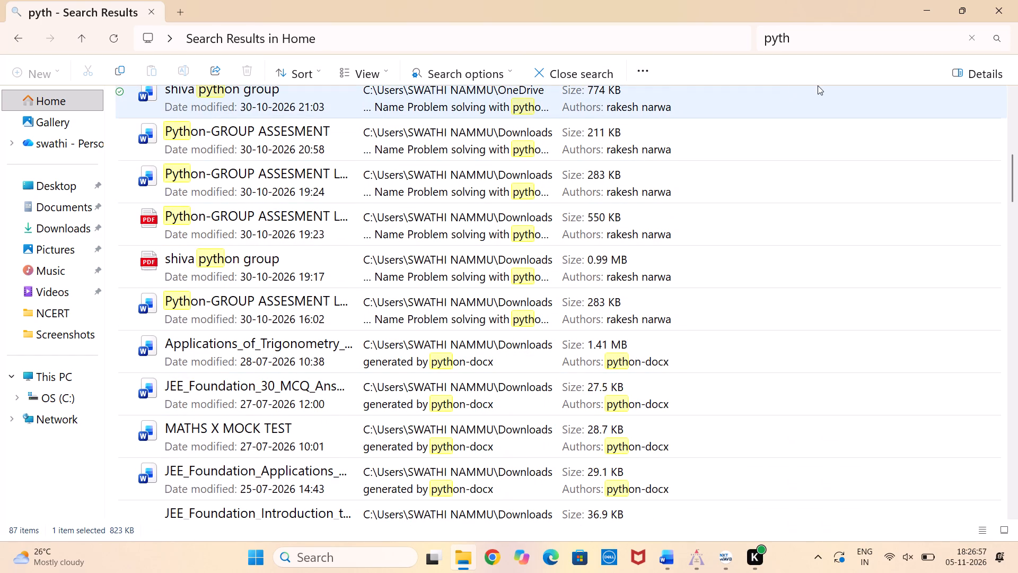
type("on lab")
left_click(803, 39)
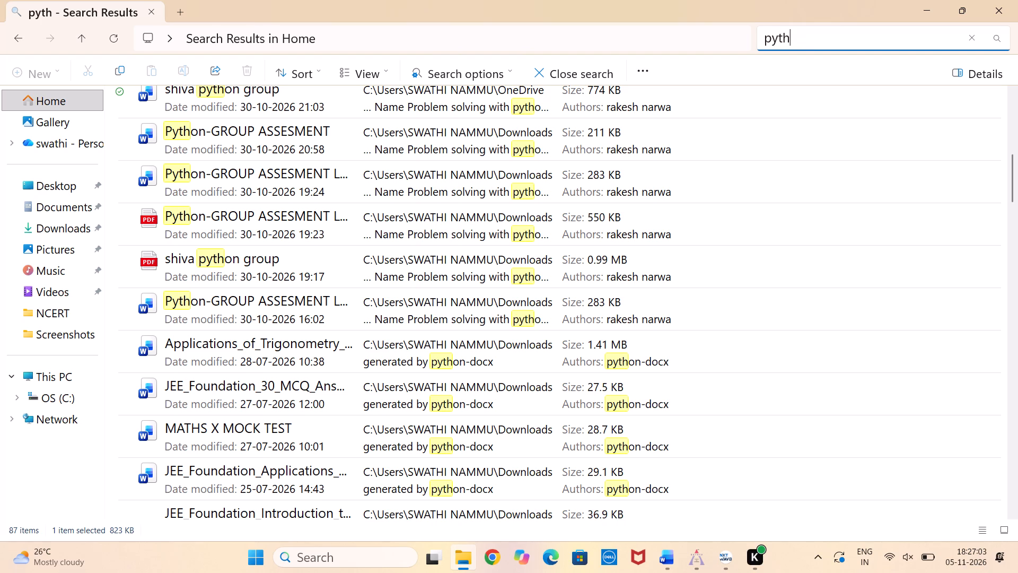
type("on")
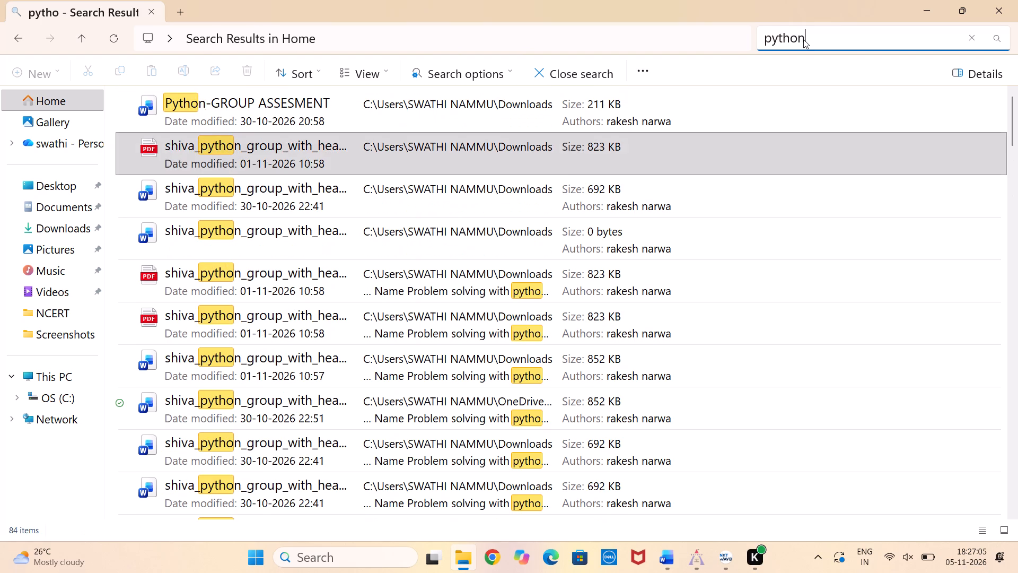
type("lab")
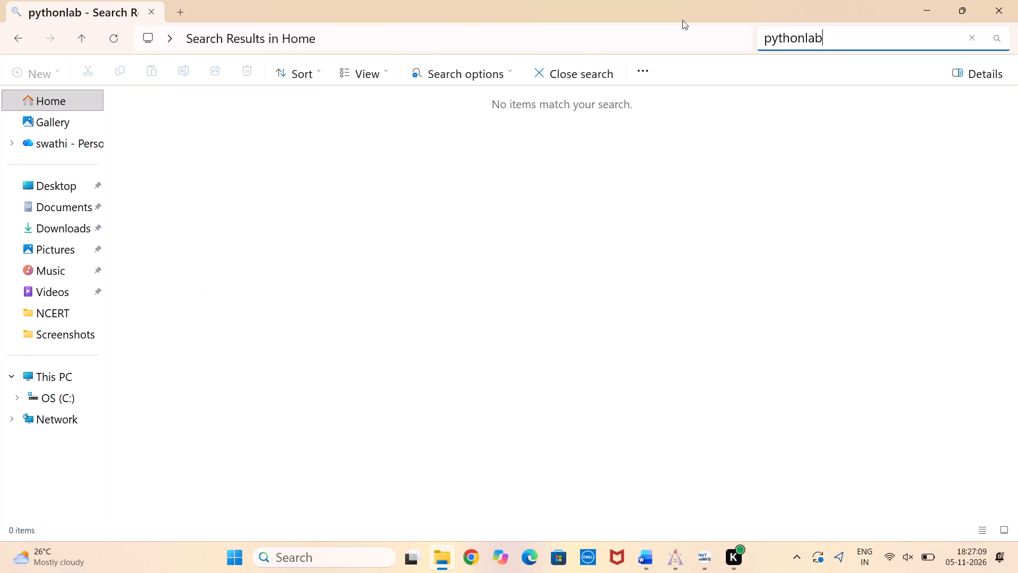
Shorten the search term to "python" and look through the listed files for a Python lab report.
left_click(826, 30)
key("BackSpace")
key("BackSpace")
key("BackSpace")
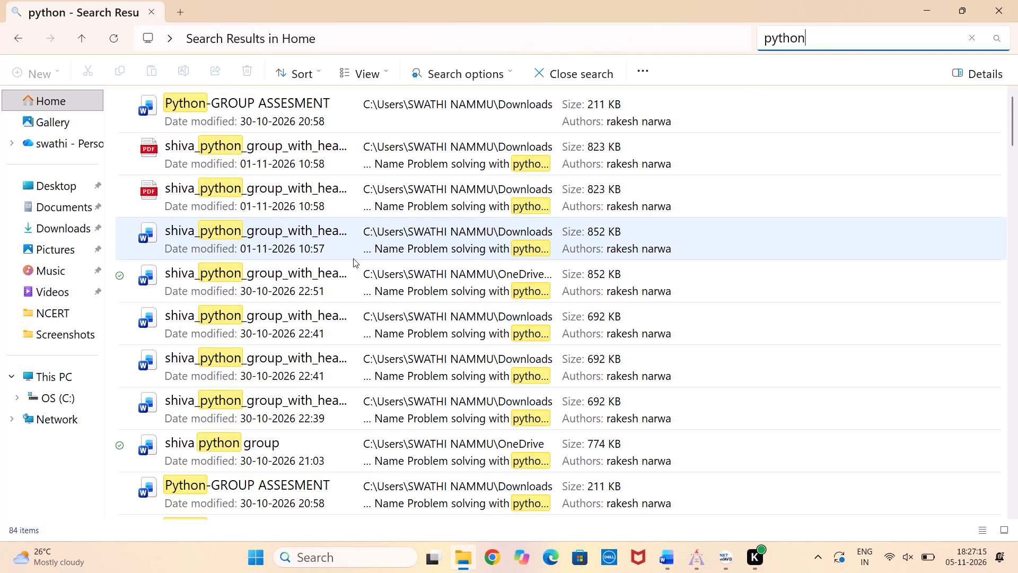
scroll(353, 258, "down", 6)
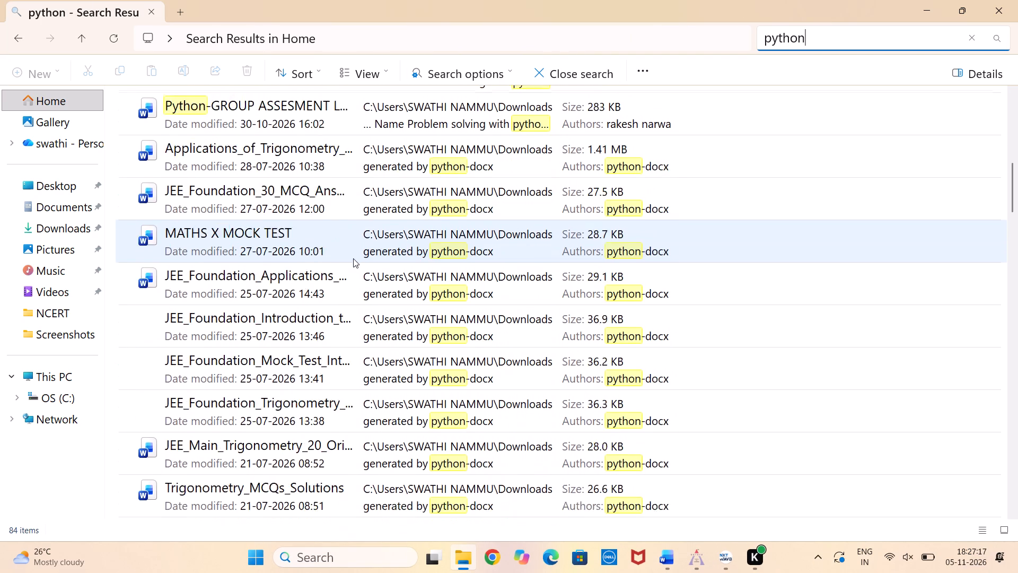
scroll(353, 258, "down", 5)
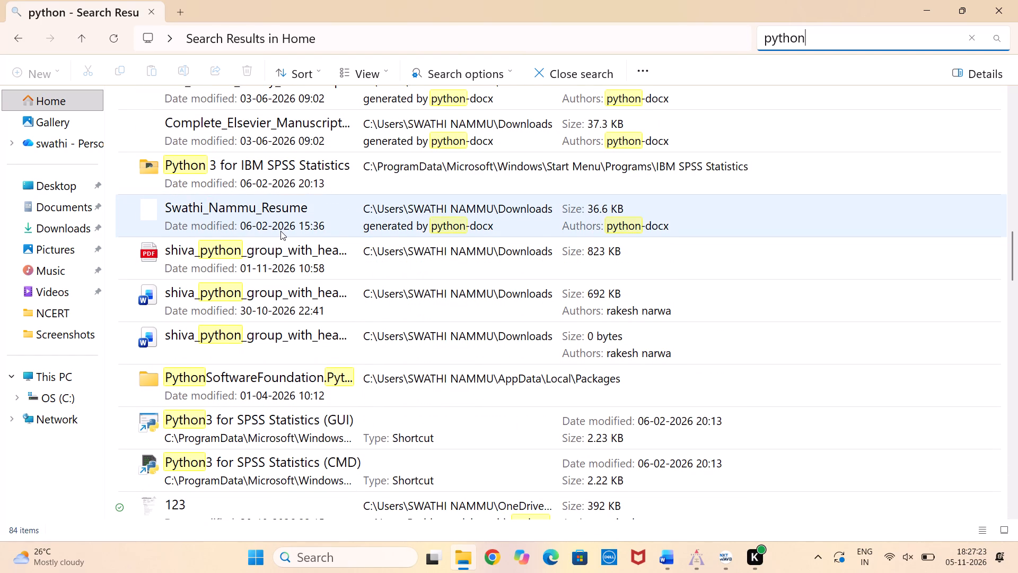
scroll(280, 231, "up", 1)
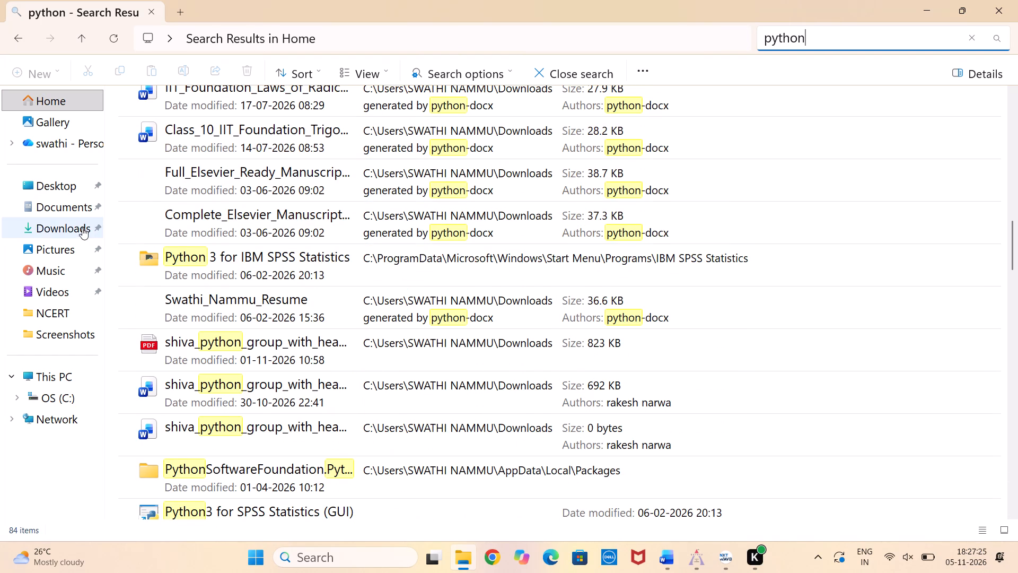
Open the Lab-5 phython document from the Documents folder and examine its pages through to the end.
left_click(77, 211)
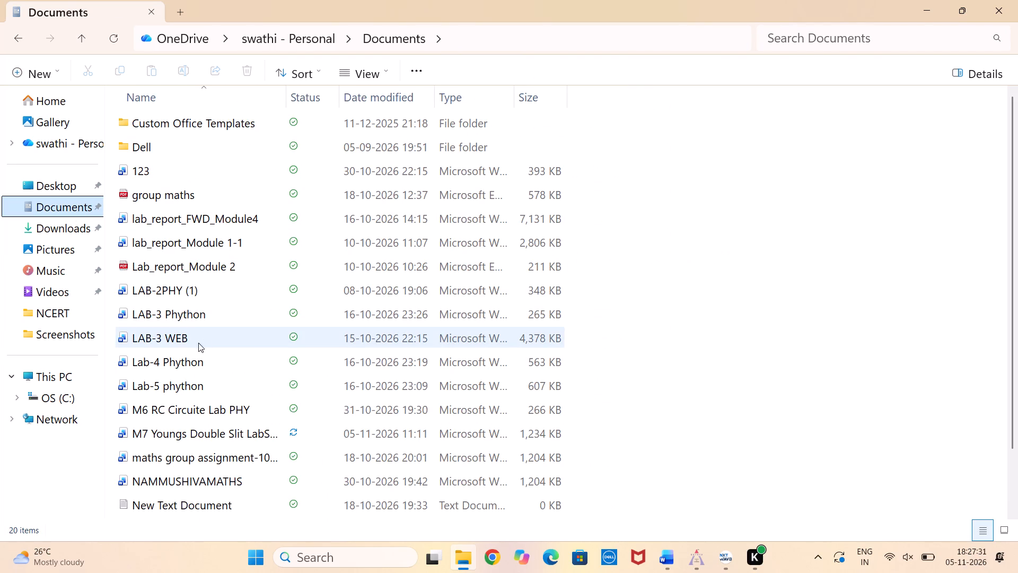
double_click(192, 392)
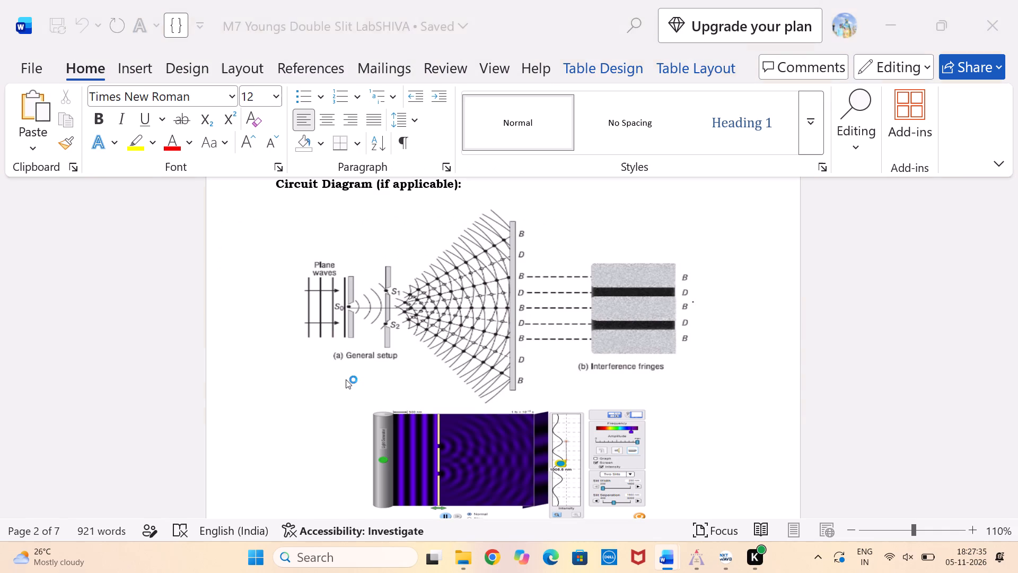
scroll(574, 264, "down", 3)
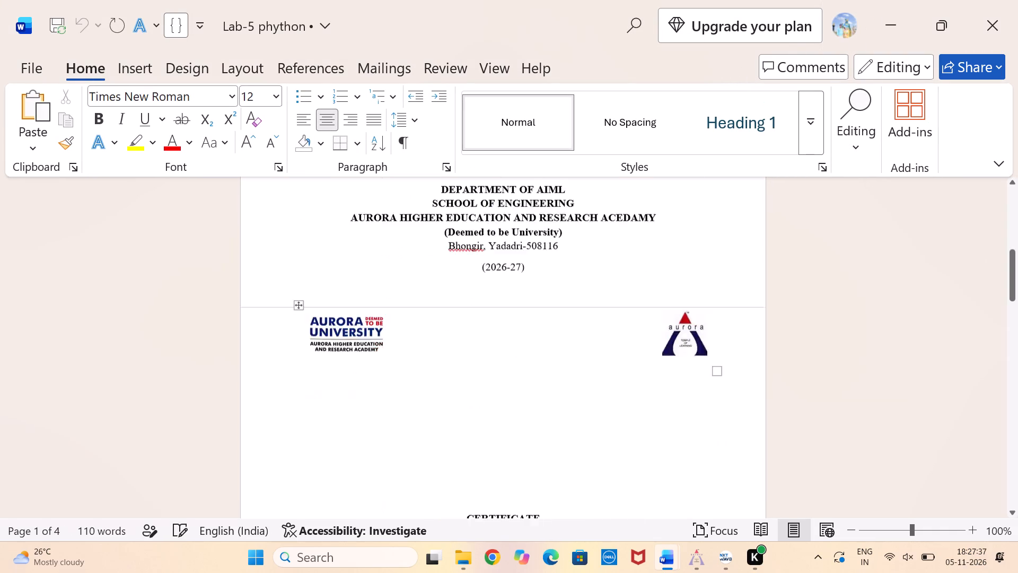
scroll(574, 264, "down", 5)
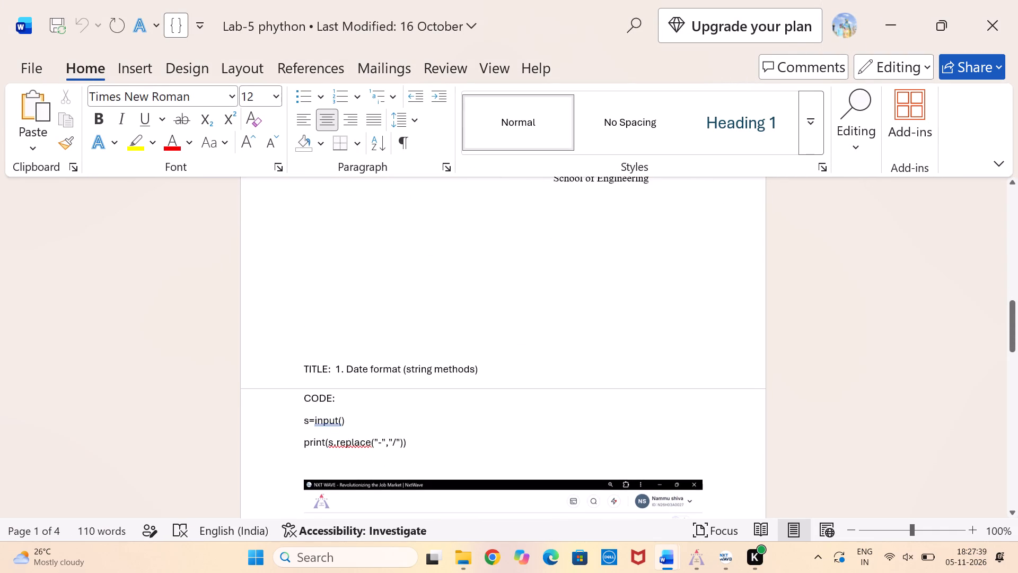
scroll(574, 264, "down", 3)
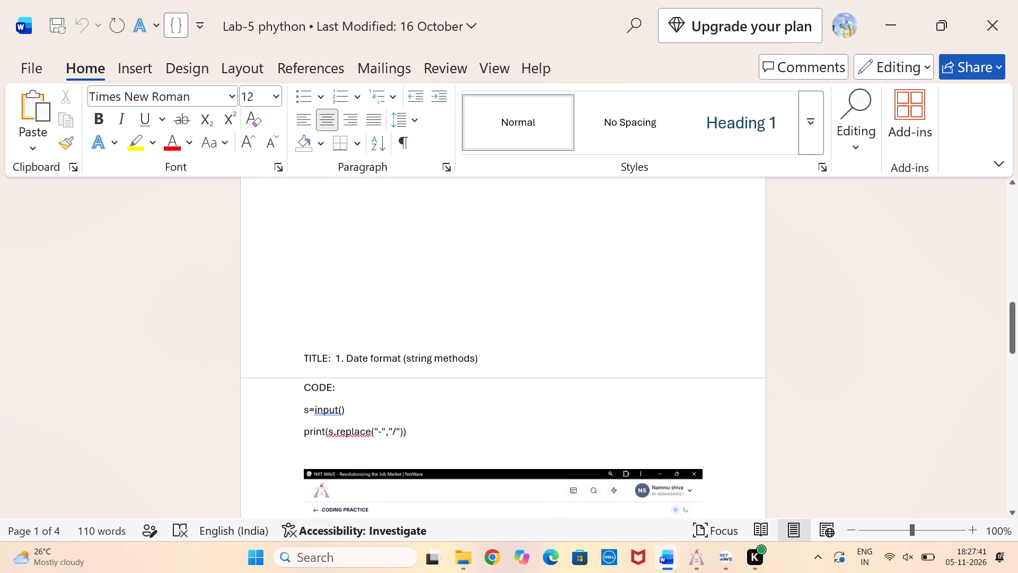
scroll(574, 264, "down", 2)
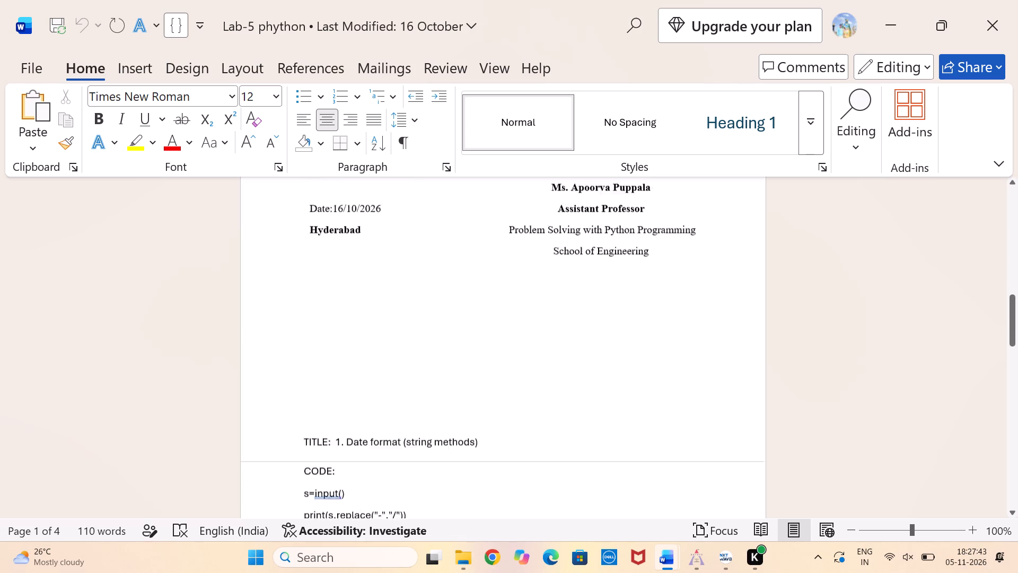
scroll(574, 264, "down", 3)
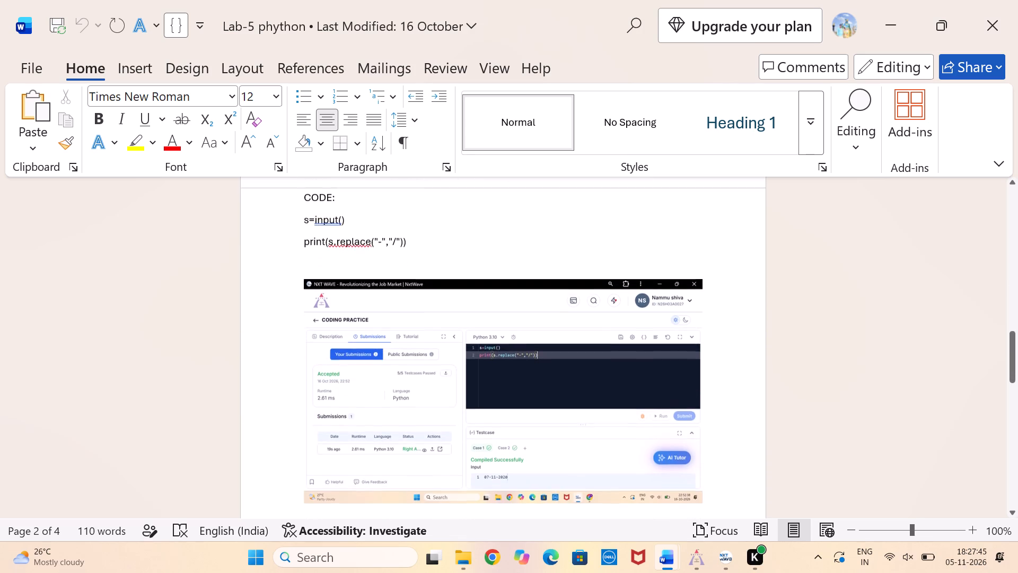
scroll(574, 264, "down", 5)
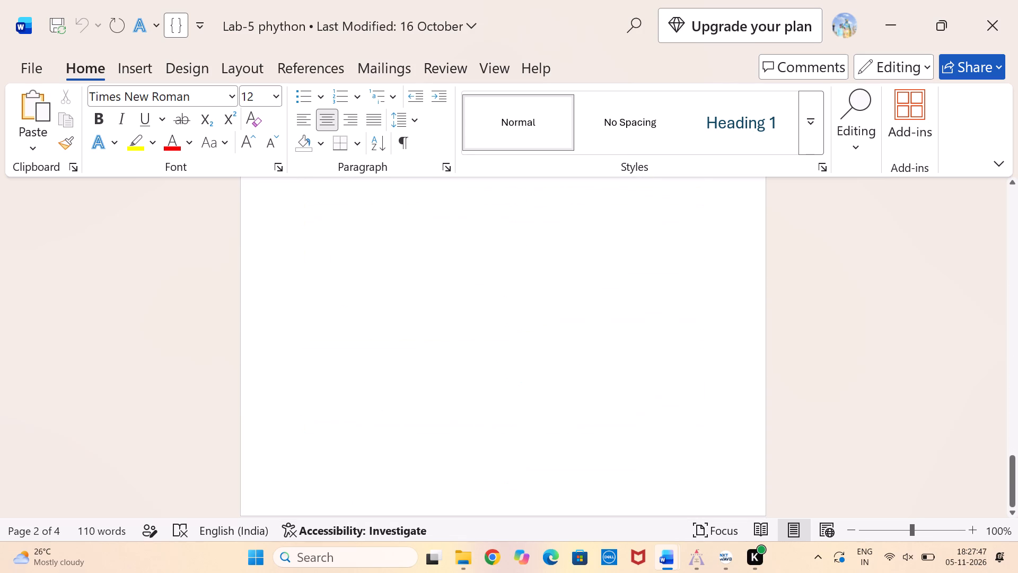
Re-examine the cover, certificate and title section of Lab-5 phython, and minimize the open Word windows.
scroll(563, 421, "up", 9)
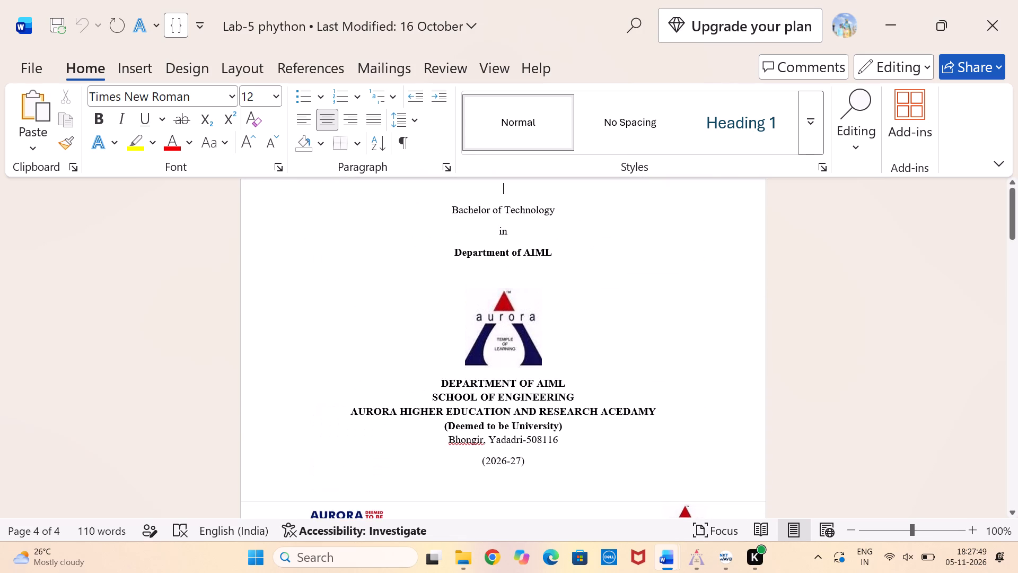
left_click(607, 378)
left_click(666, 340)
scroll(666, 340, "down", 2)
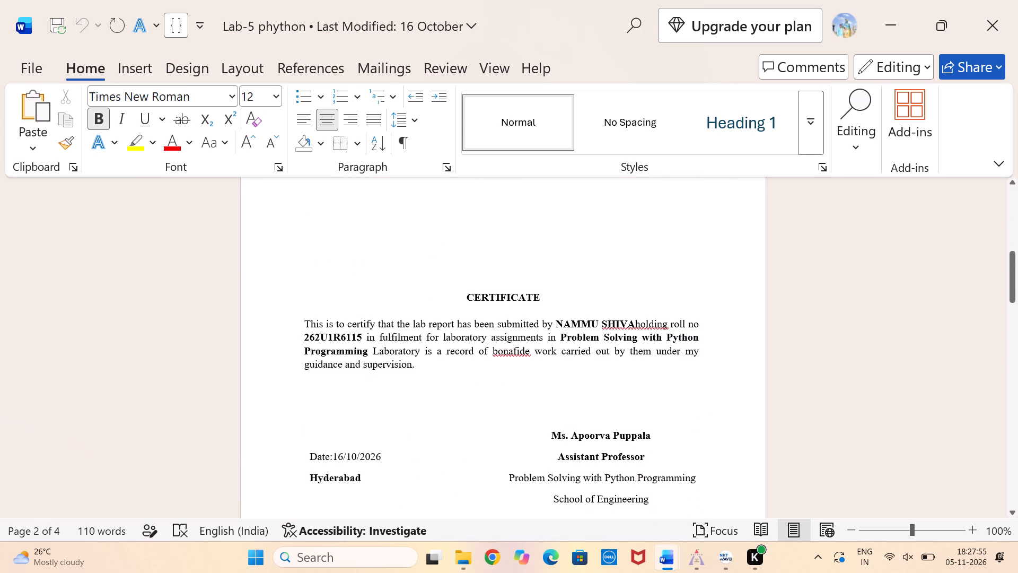
scroll(414, 429, "down", 2)
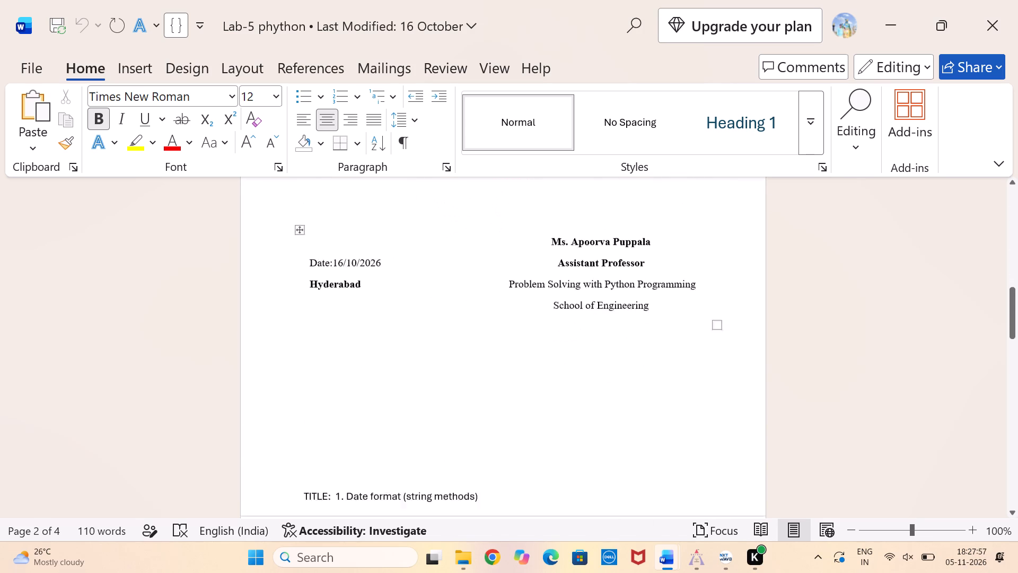
scroll(414, 429, "down", 1)
left_click_drag(301, 320, 302, 320)
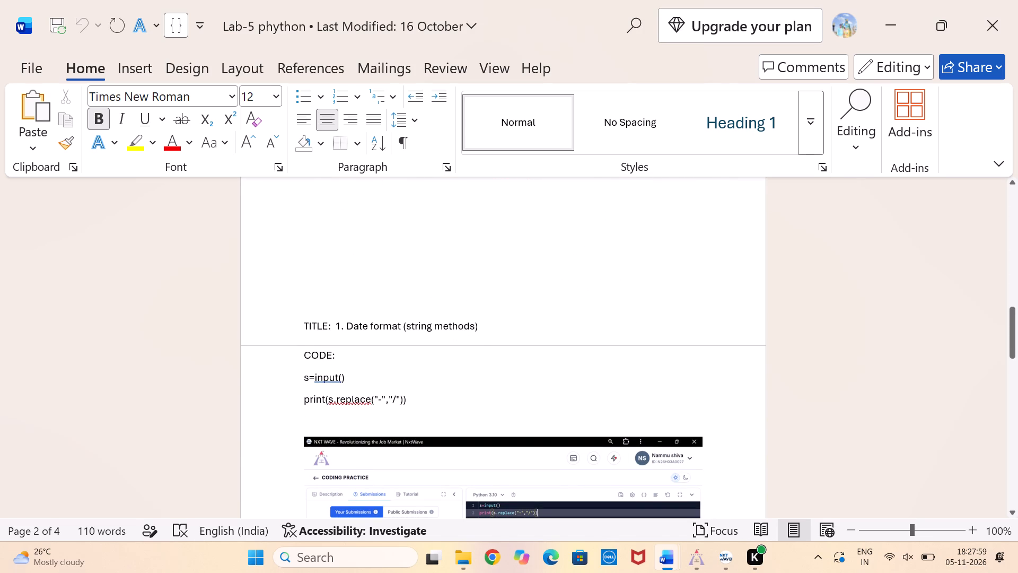
left_click_drag(302, 320, 373, 270)
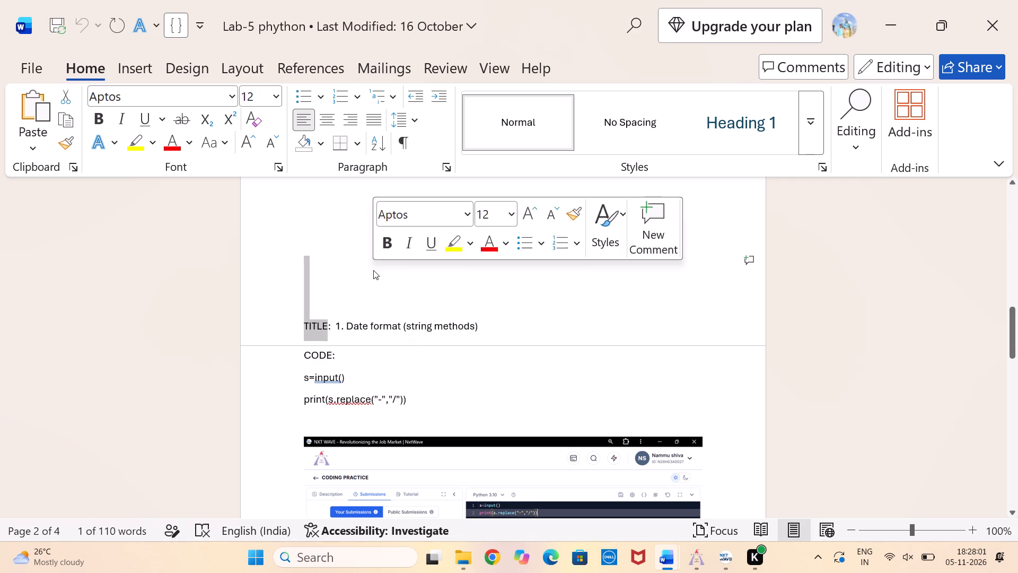
left_click(240, 267)
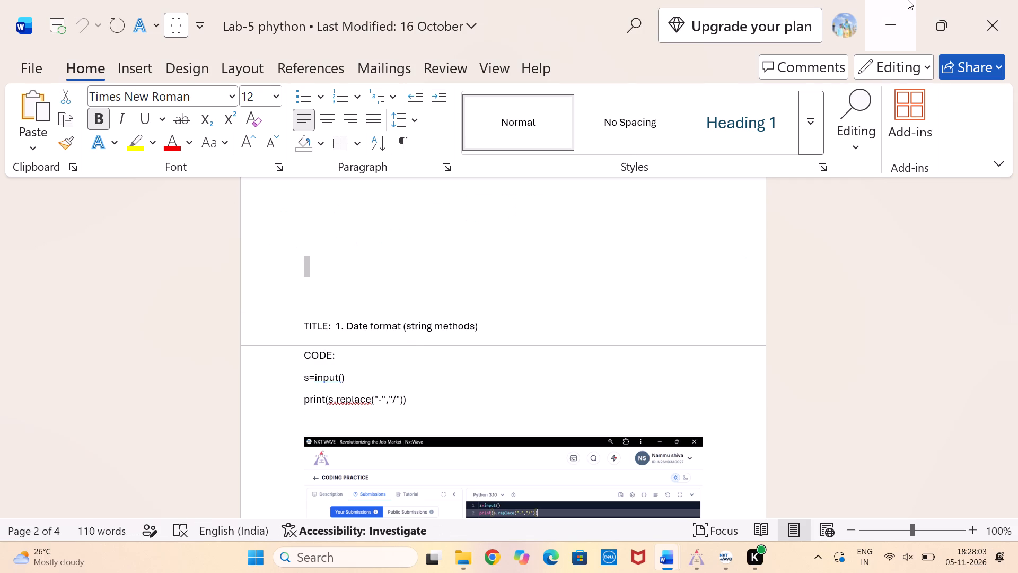
left_click(908, 0)
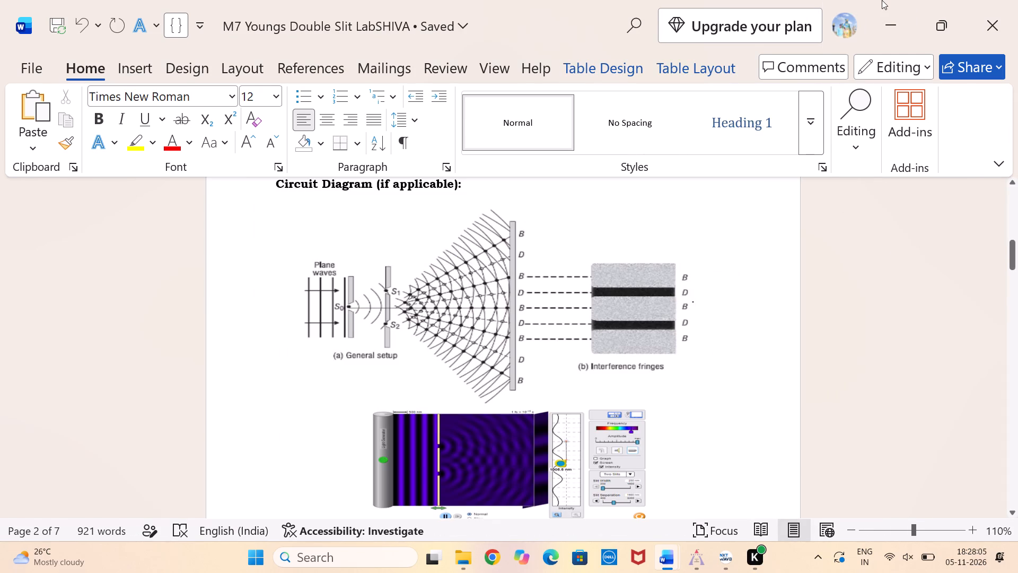
left_click(882, 0)
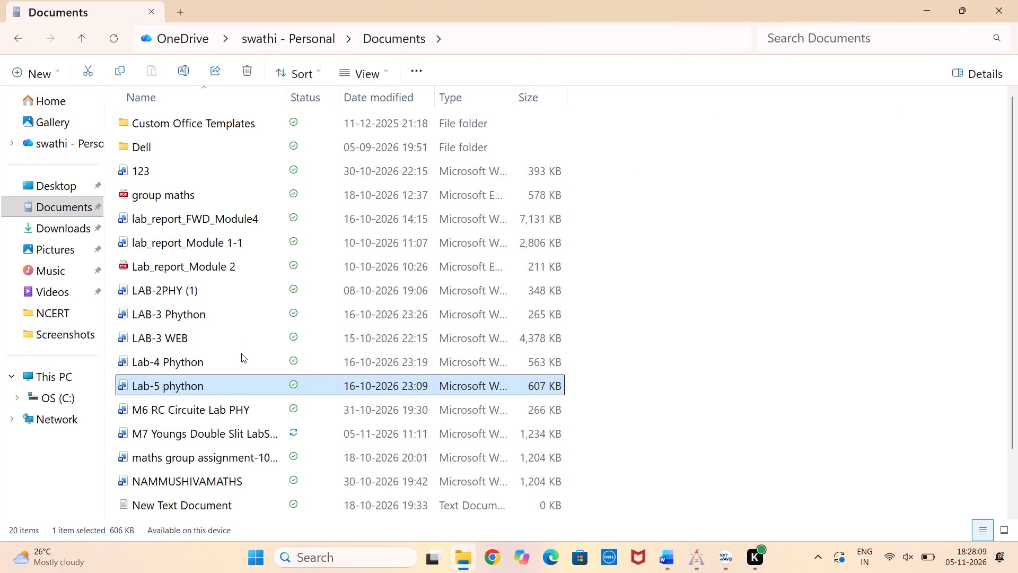
Look through the Documents and Desktop folders for other Python lab report files.
scroll(263, 252, "down", 4)
scroll(263, 252, "up", 3)
left_click(71, 180)
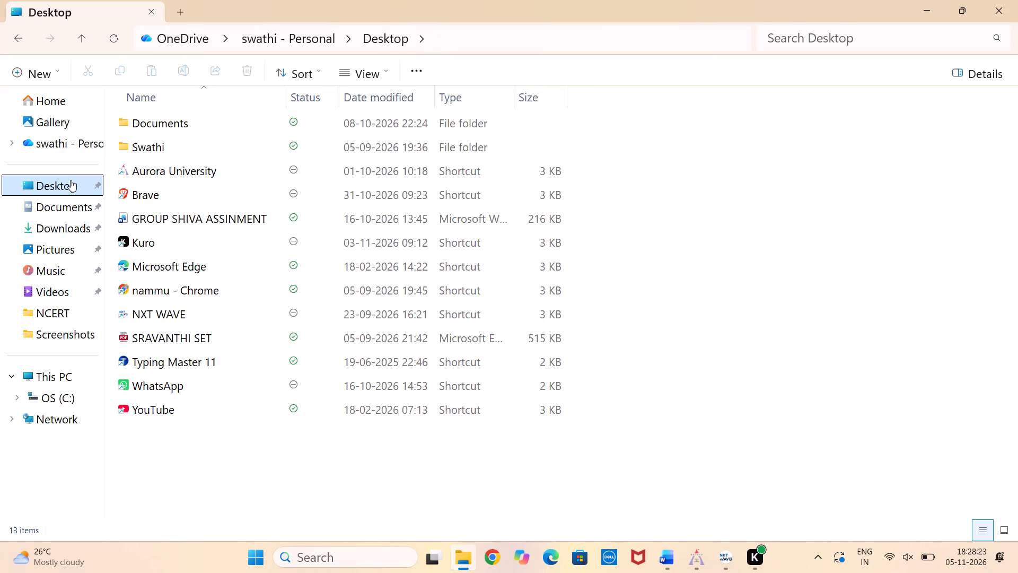
left_click(74, 199)
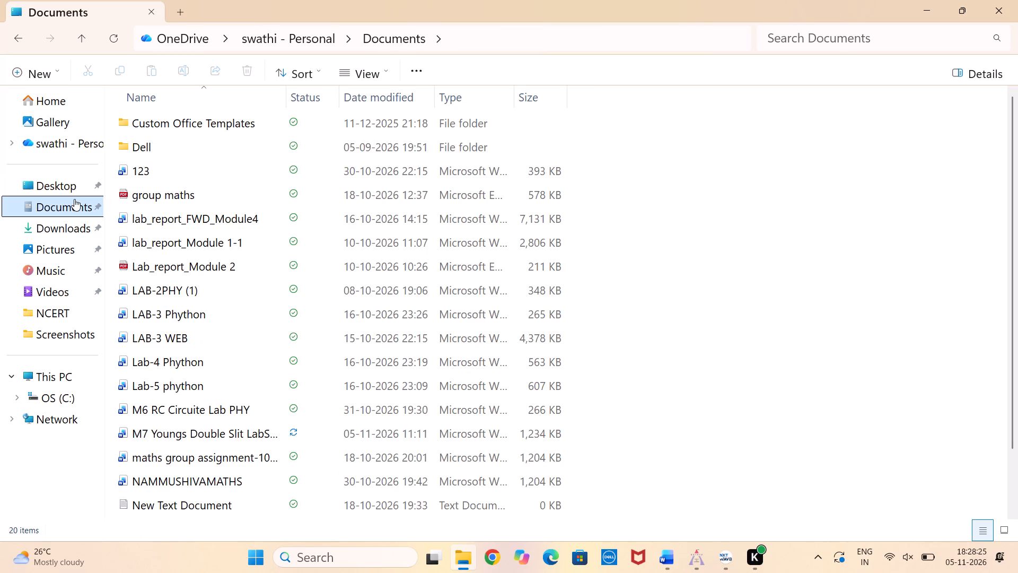
scroll(183, 246, "down", 6)
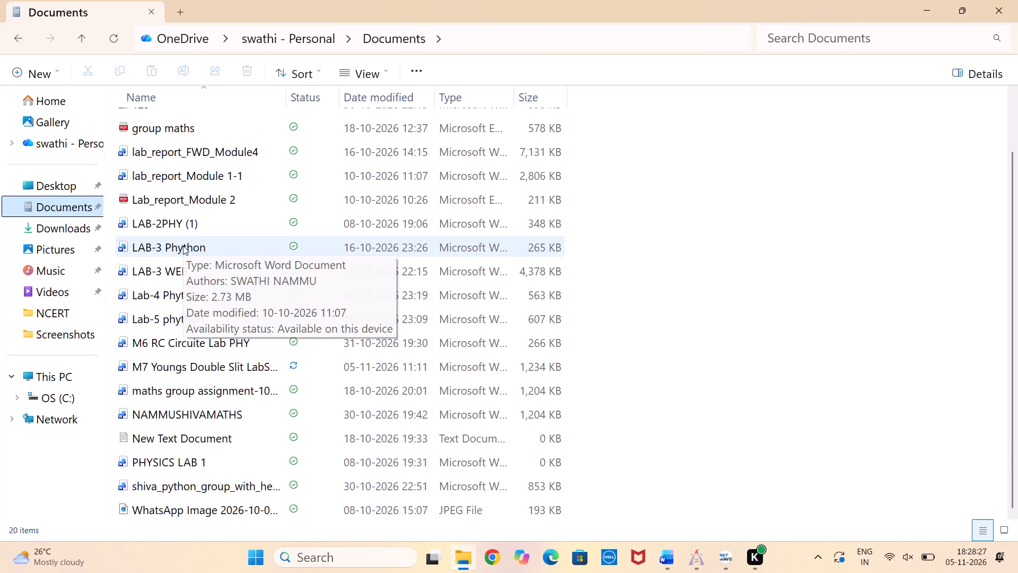
scroll(183, 246, "down", 1)
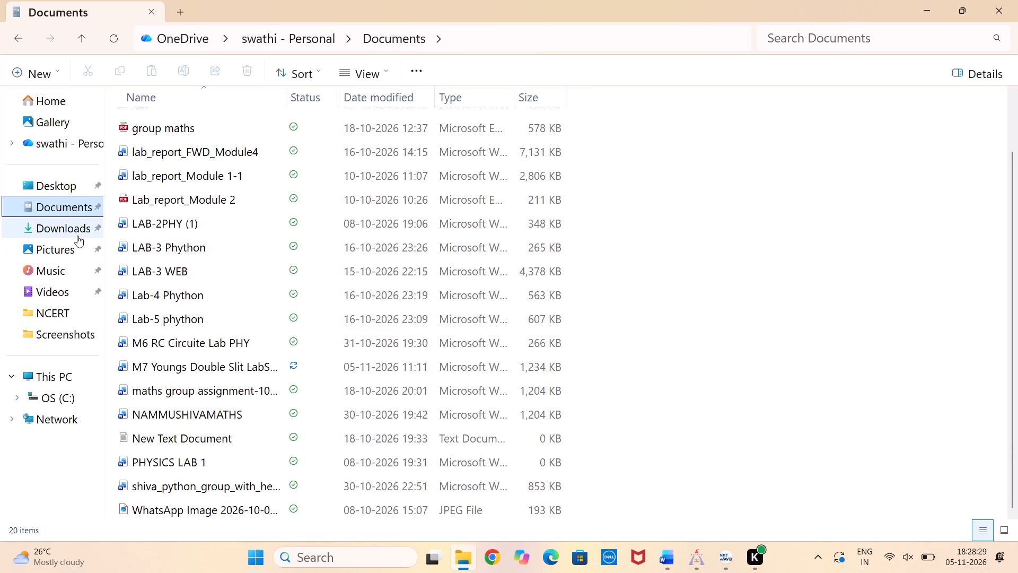
Look through the Downloads folder for Python lab report files.
left_click(77, 236)
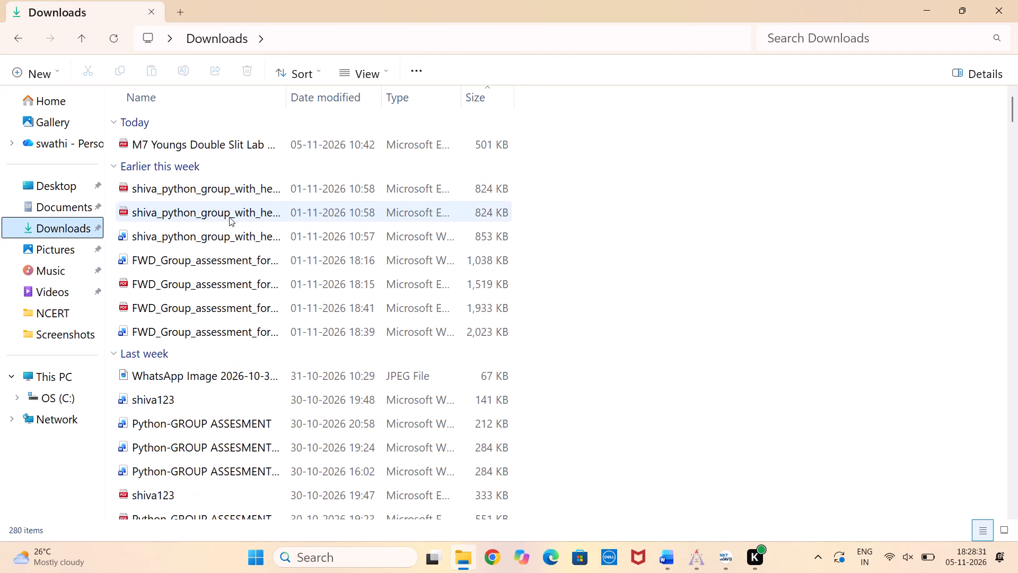
scroll(197, 307, "down", 7)
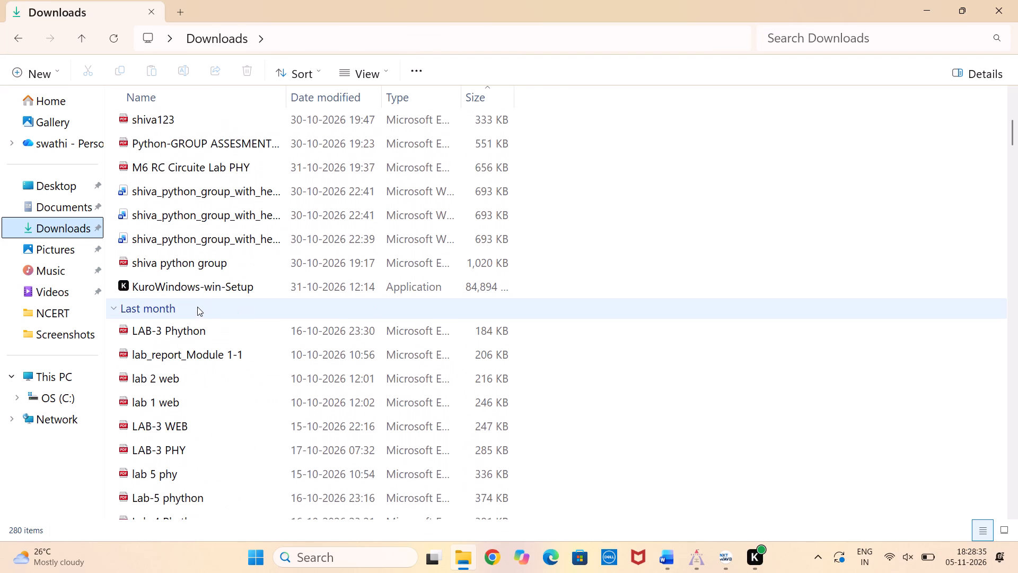
scroll(197, 307, "down", 3)
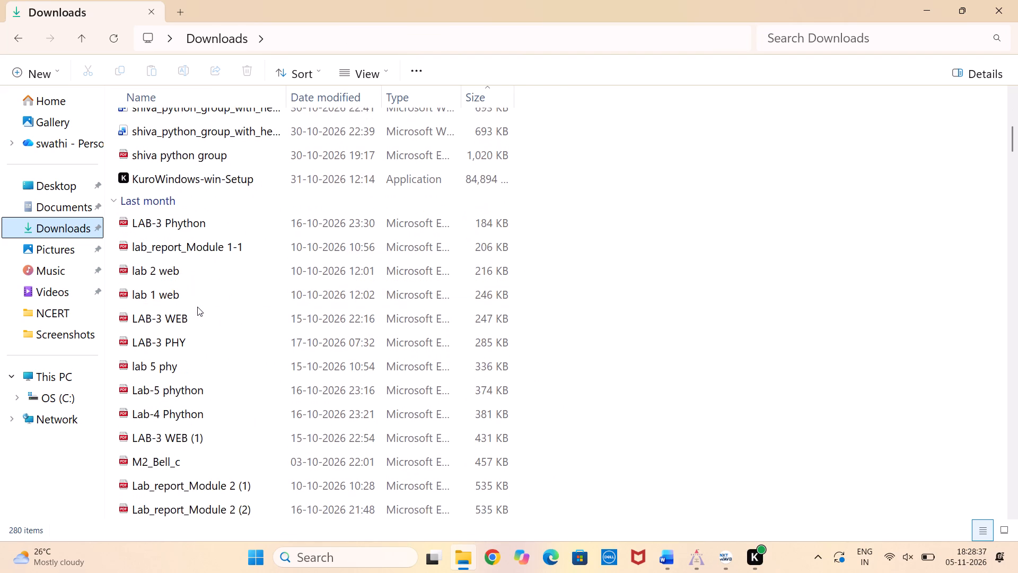
scroll(197, 307, "down", 4)
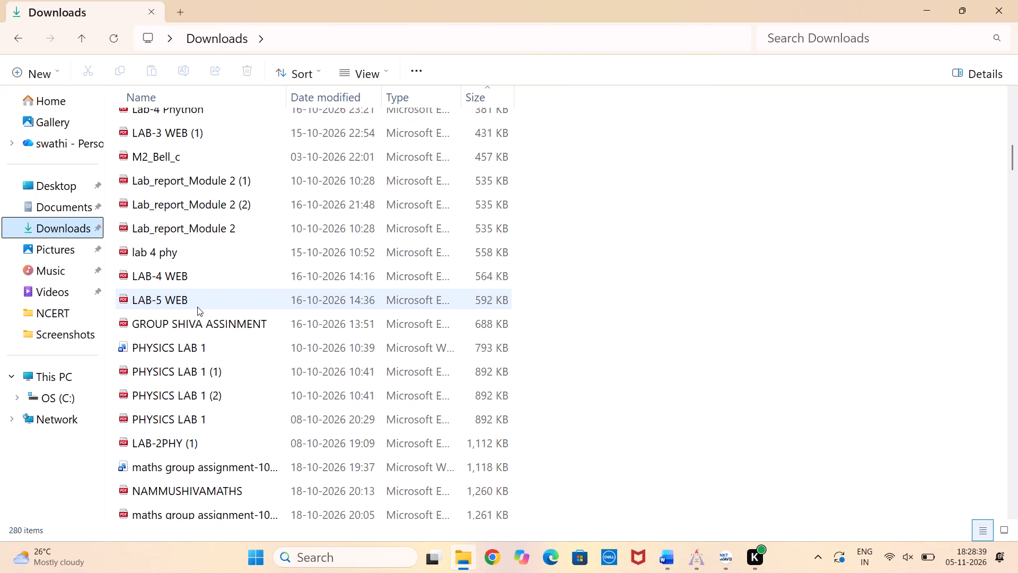
scroll(197, 307, "down", 1)
scroll(197, 307, "up", 7)
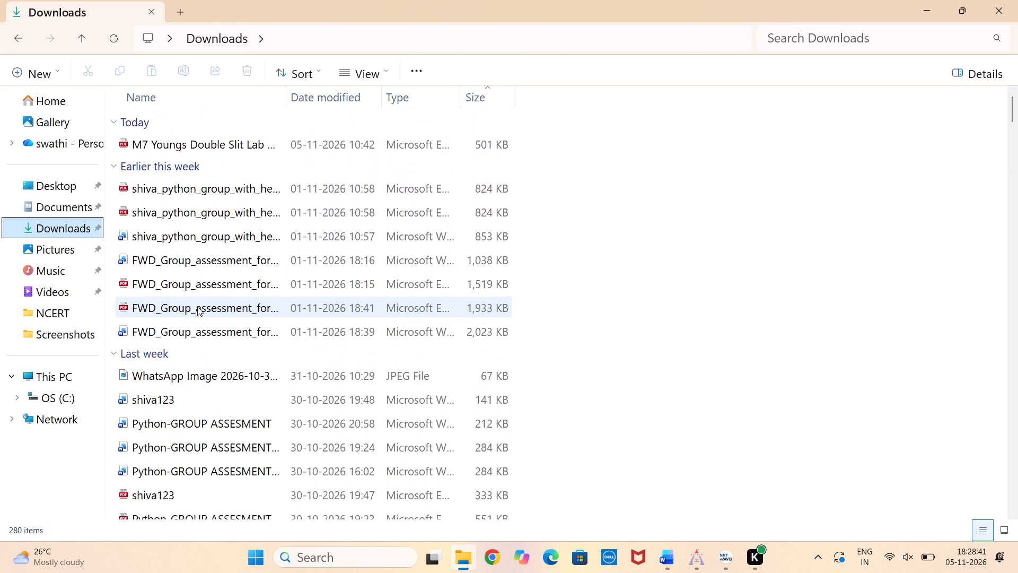
Reopen the Lab-5 phython document from the Documents folder.
left_click(79, 208)
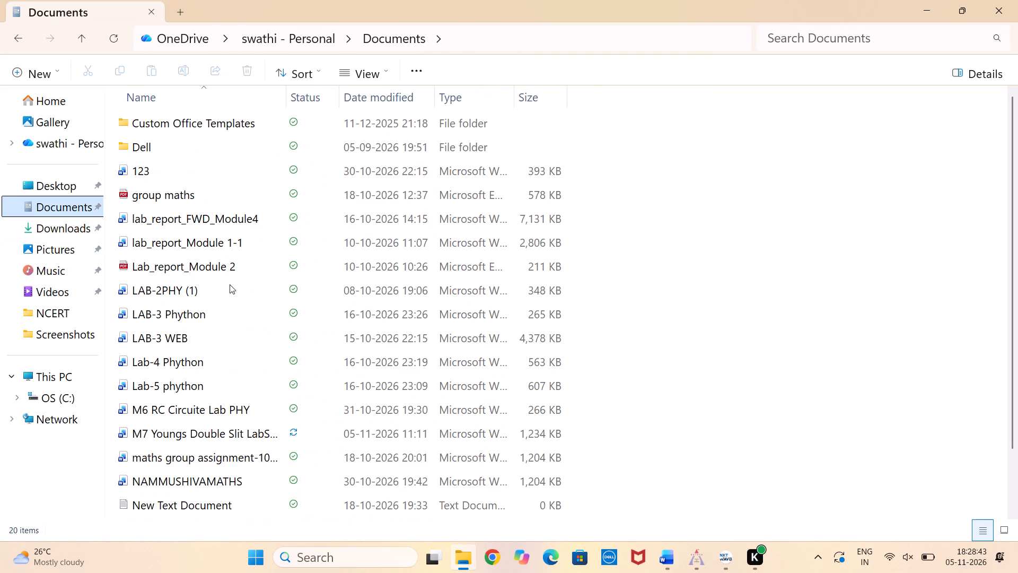
double_click(209, 380)
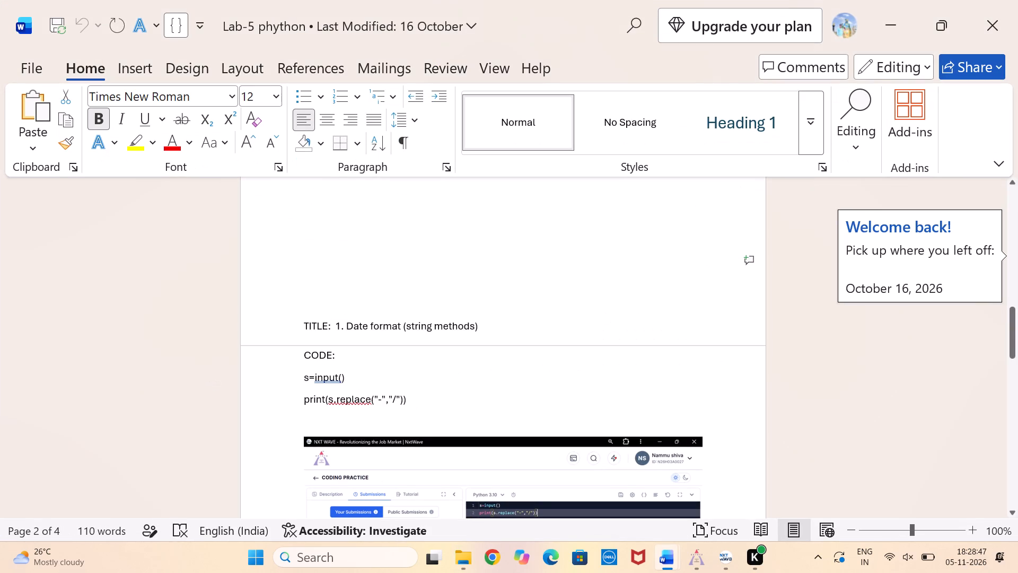
Delete the old exercise content after the certificate, from "TITLE: 1. Date format (string methods)" through the end of the document.
scroll(306, 315, "up", 3)
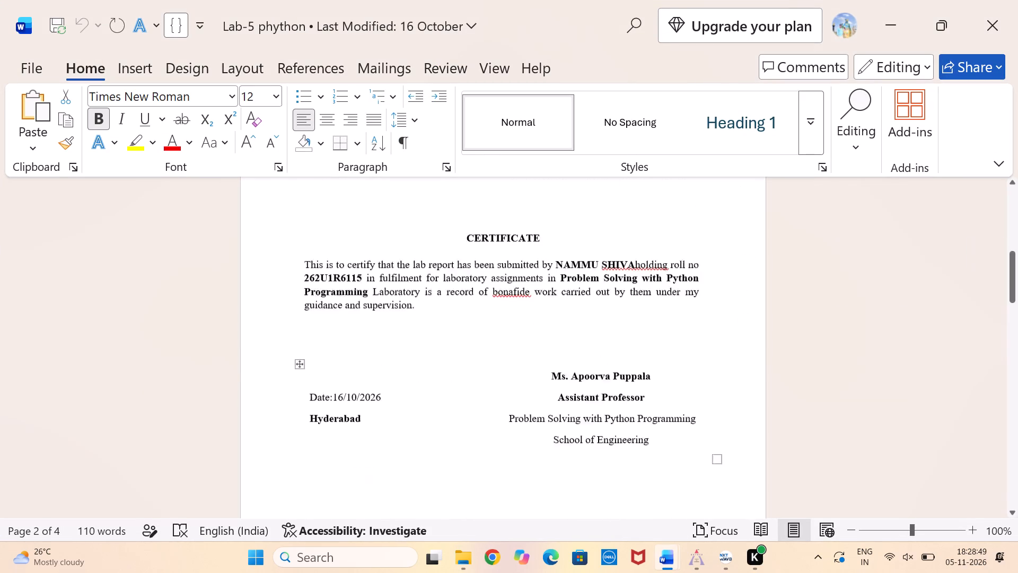
scroll(306, 315, "down", 1)
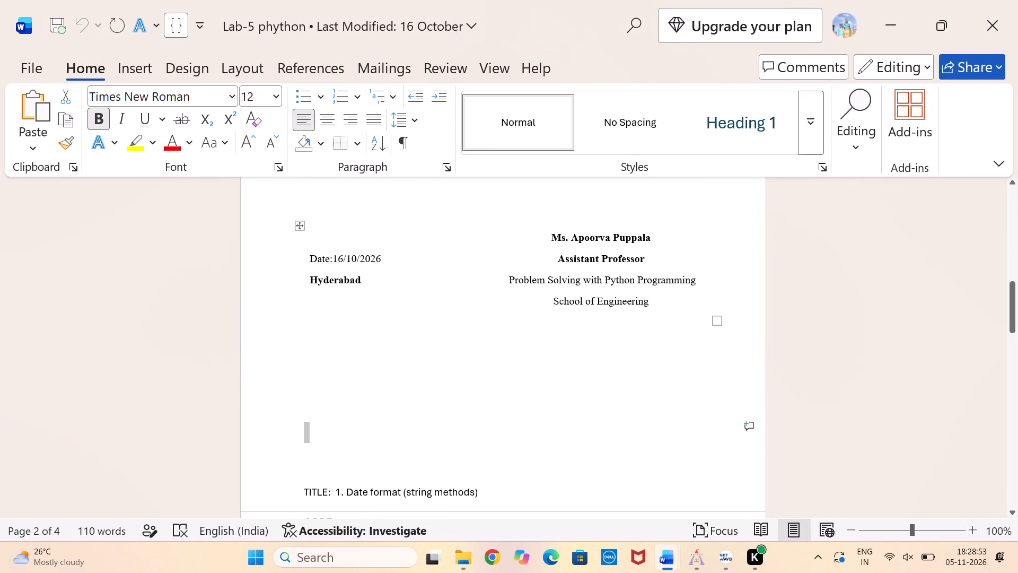
scroll(385, 419, "down", 1)
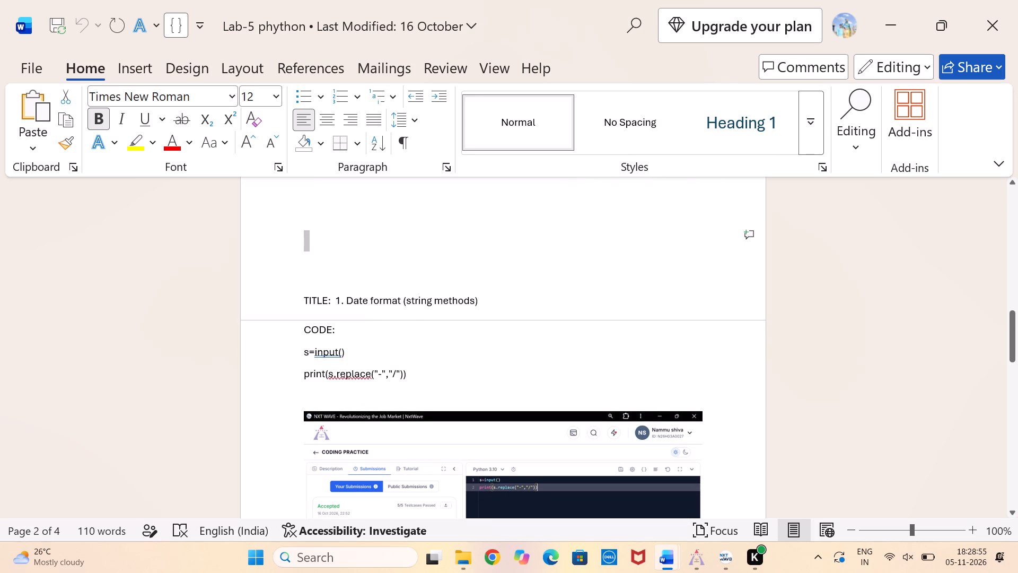
left_click_drag(301, 300, 436, 507)
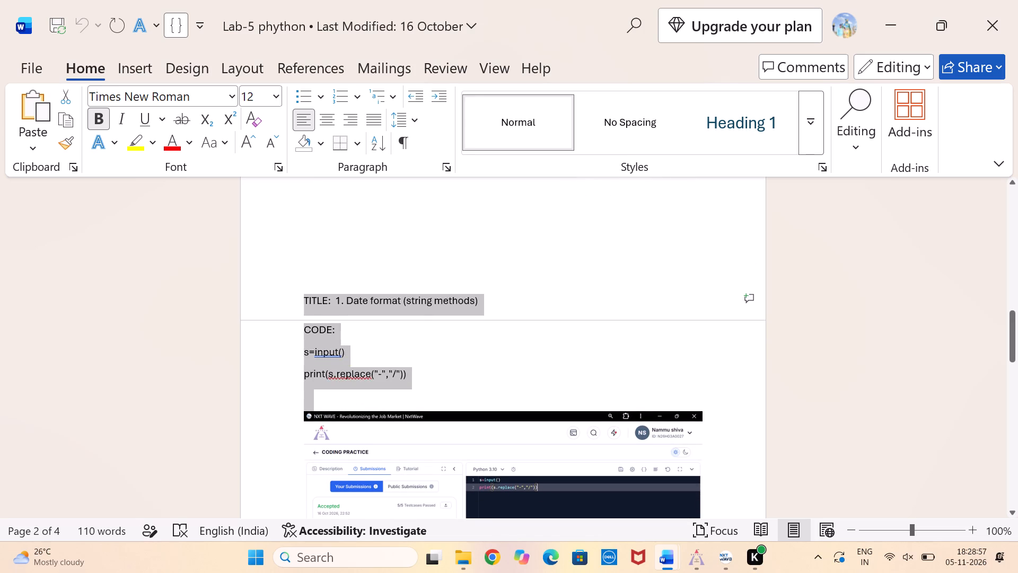
left_click_drag(436, 507, 465, 519)
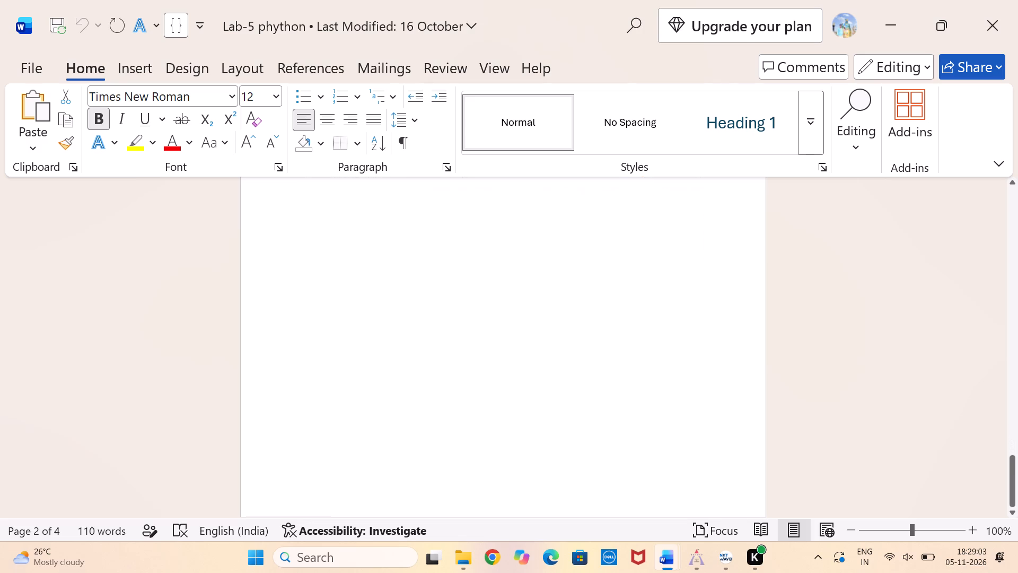
left_click_drag(465, 519, 475, 480)
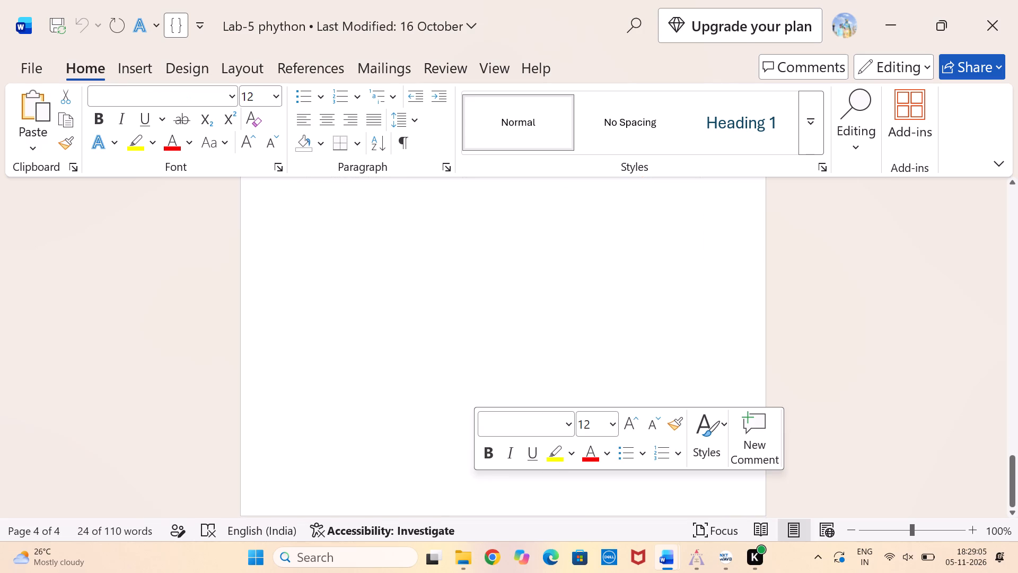
key("BackSpace")
Delete the leftover coding-practice screenshot and place the insertion point on the empty line below the certificate's signature block.
scroll(485, 390, "up", 4)
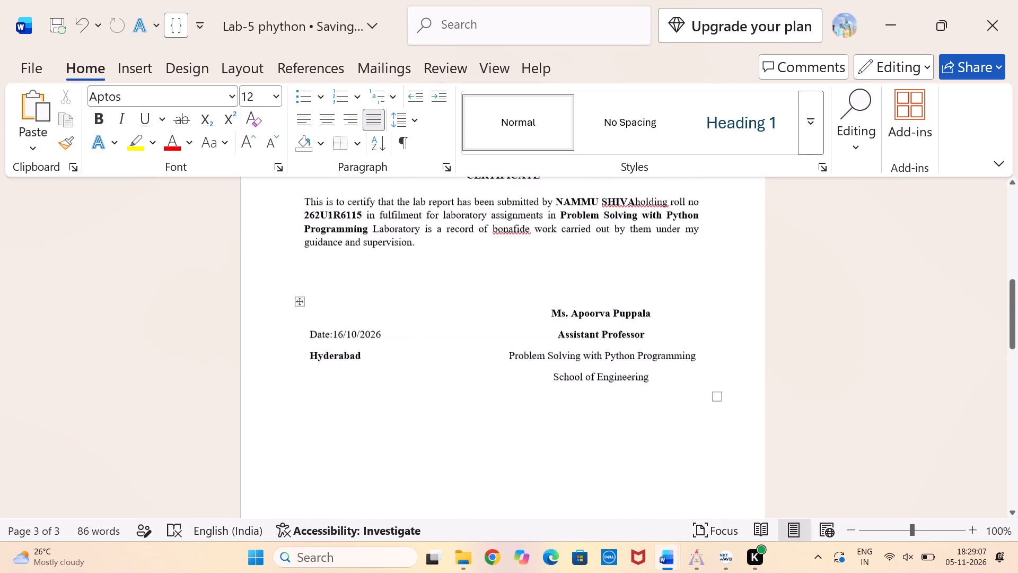
scroll(485, 390, "down", 1)
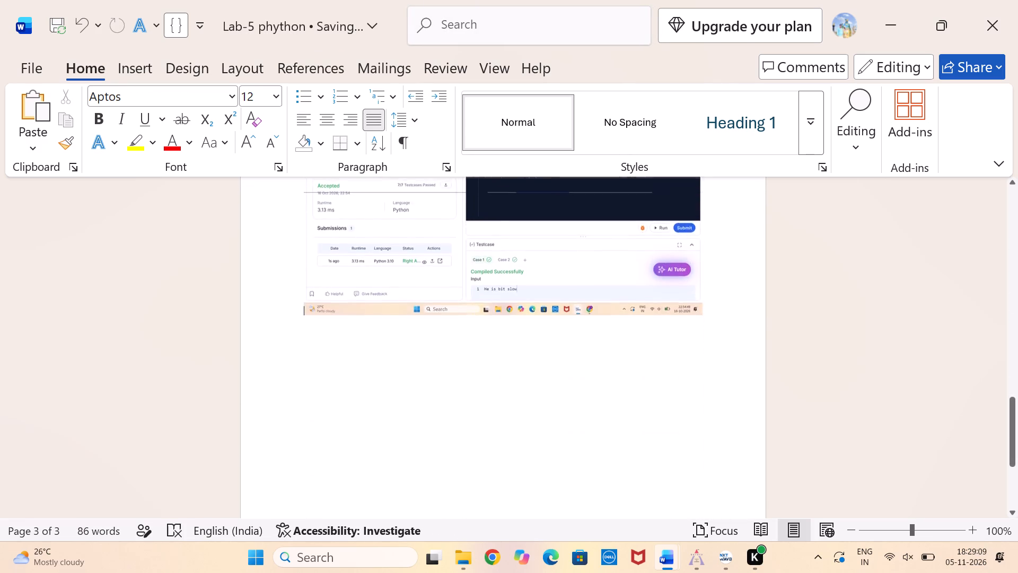
left_click(310, 275)
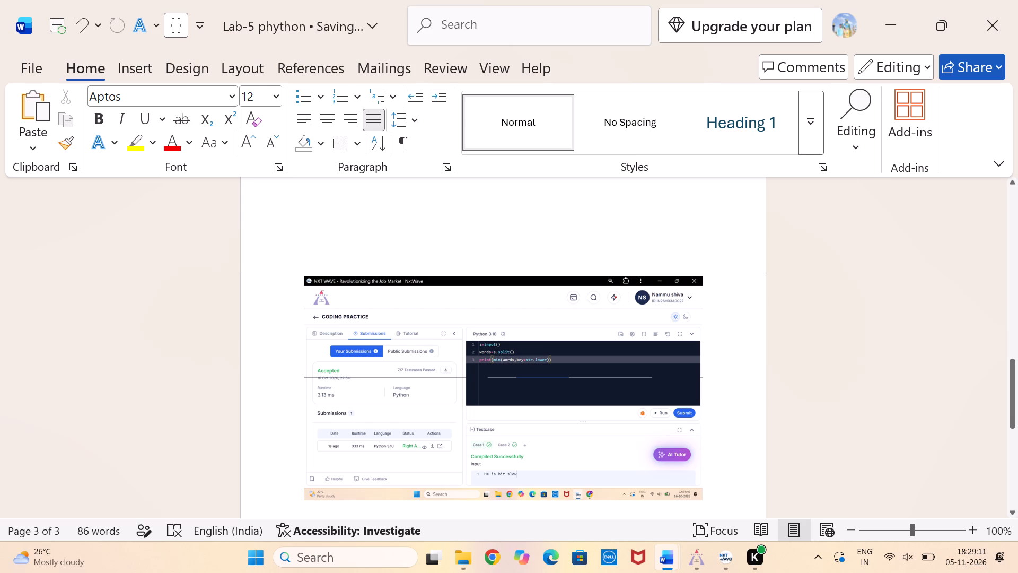
double_click(310, 282)
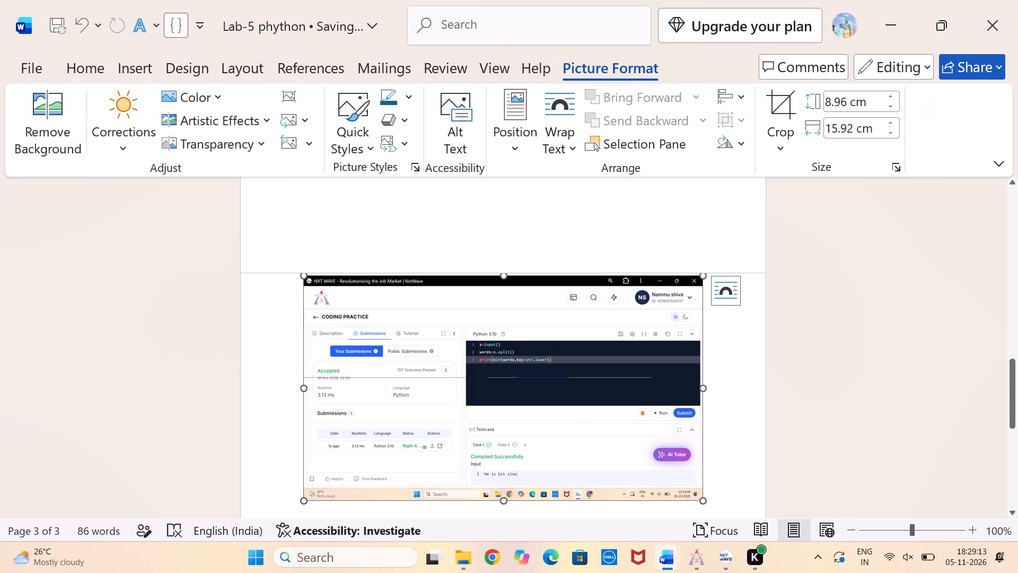
key("BackSpace")
scroll(330, 446, "down", 4)
left_click(301, 488)
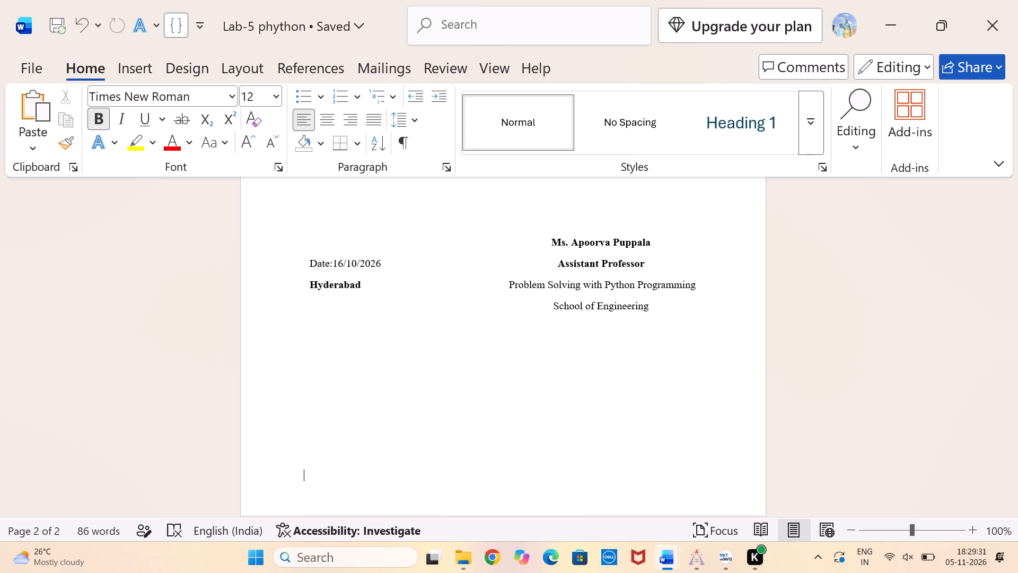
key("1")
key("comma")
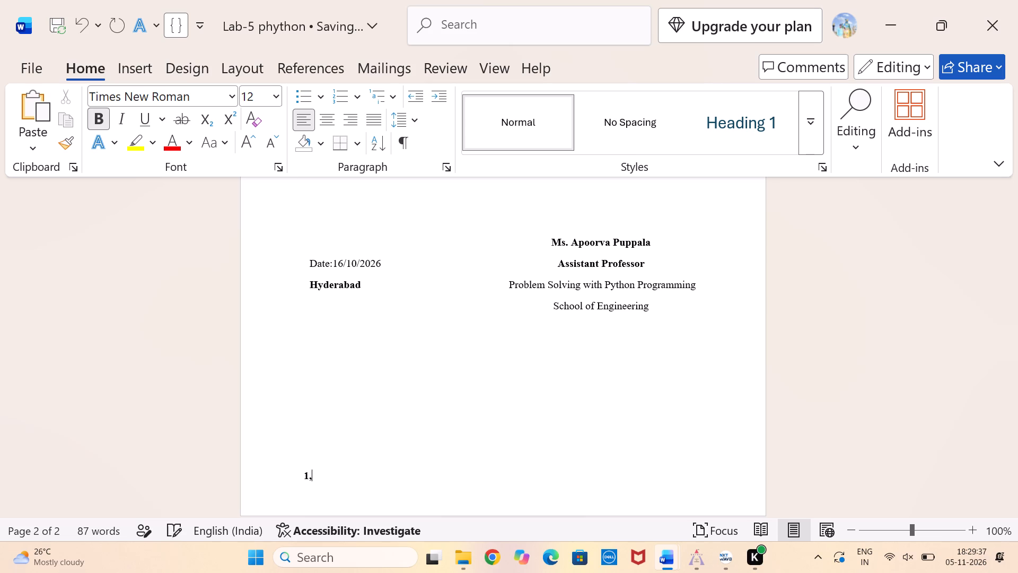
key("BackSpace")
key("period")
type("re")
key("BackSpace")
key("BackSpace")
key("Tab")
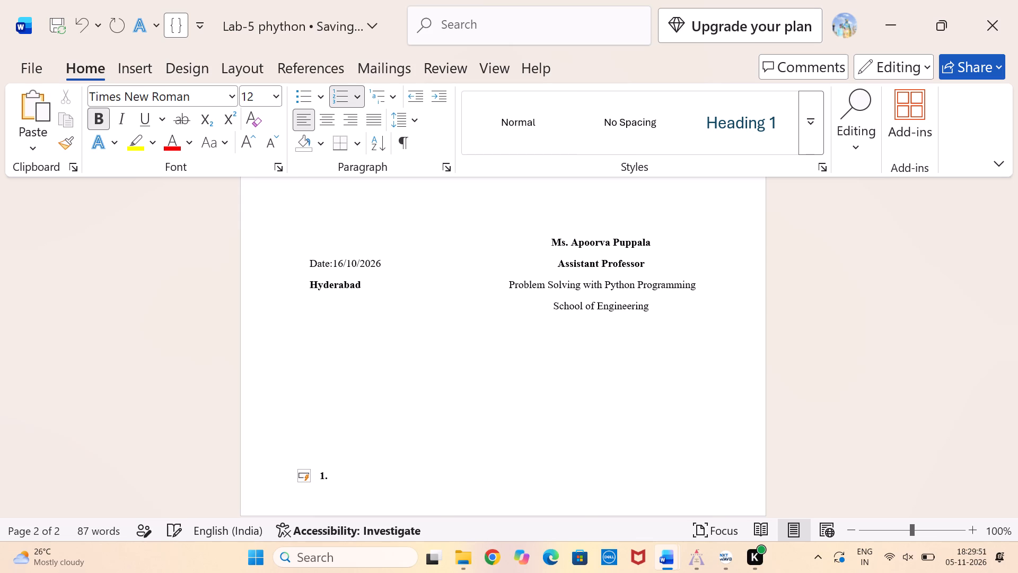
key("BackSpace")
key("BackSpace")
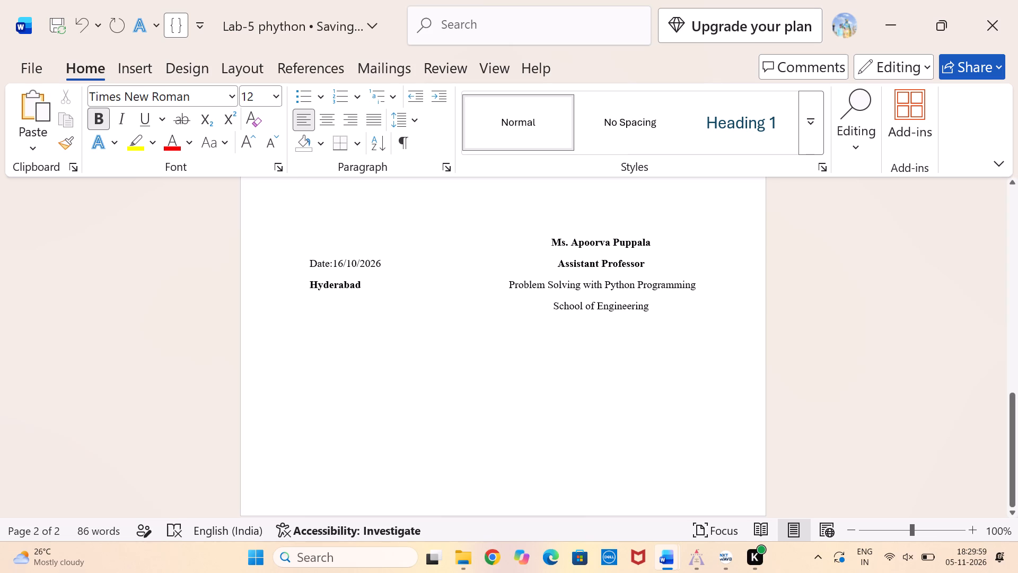
Enter the exercise heading "1.Return the given arugument" on the empty line below the certificate's signature block.
key("1")
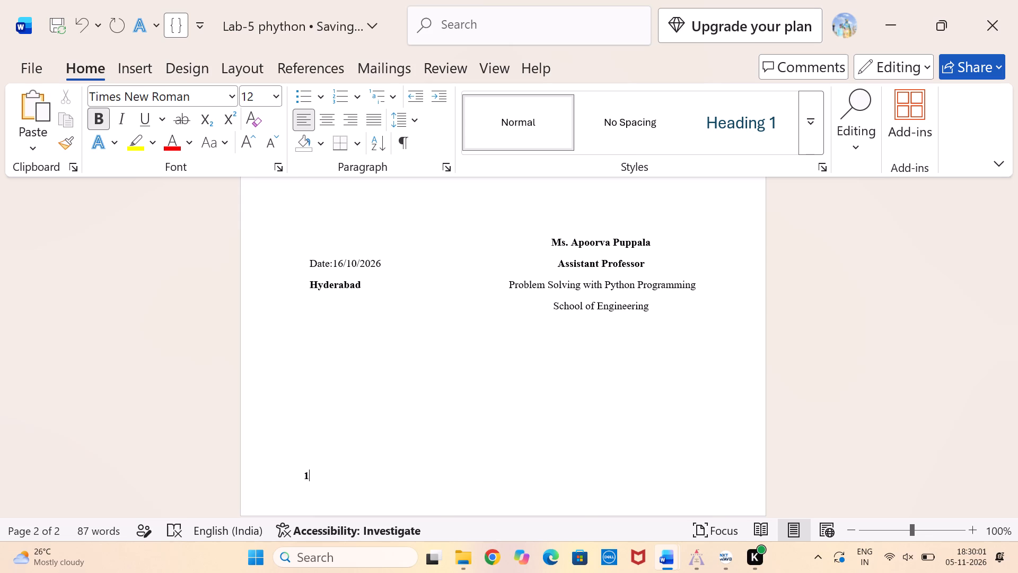
key("period")
key("r")
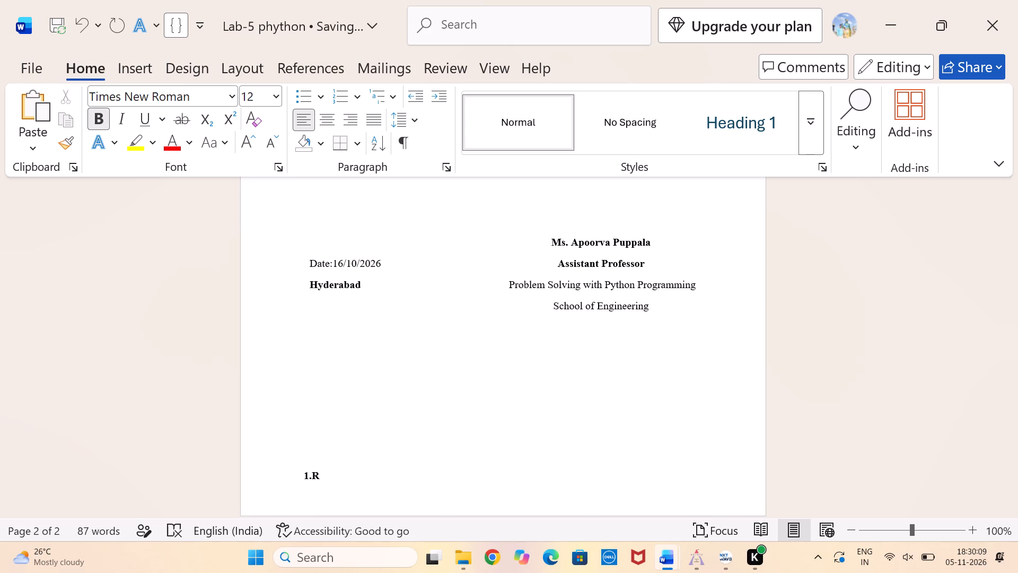
key("e")
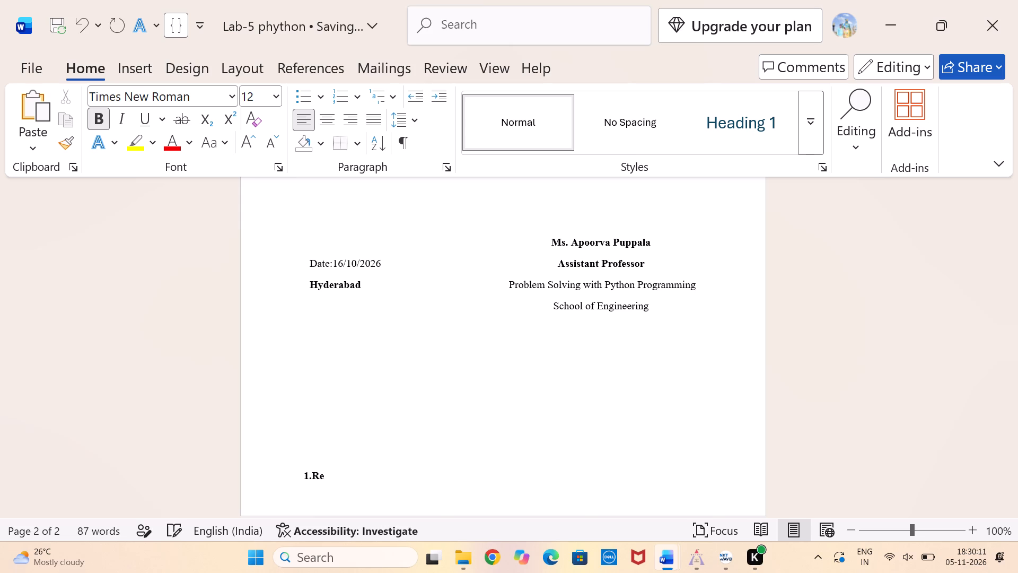
key("t")
type("ur")
key("n")
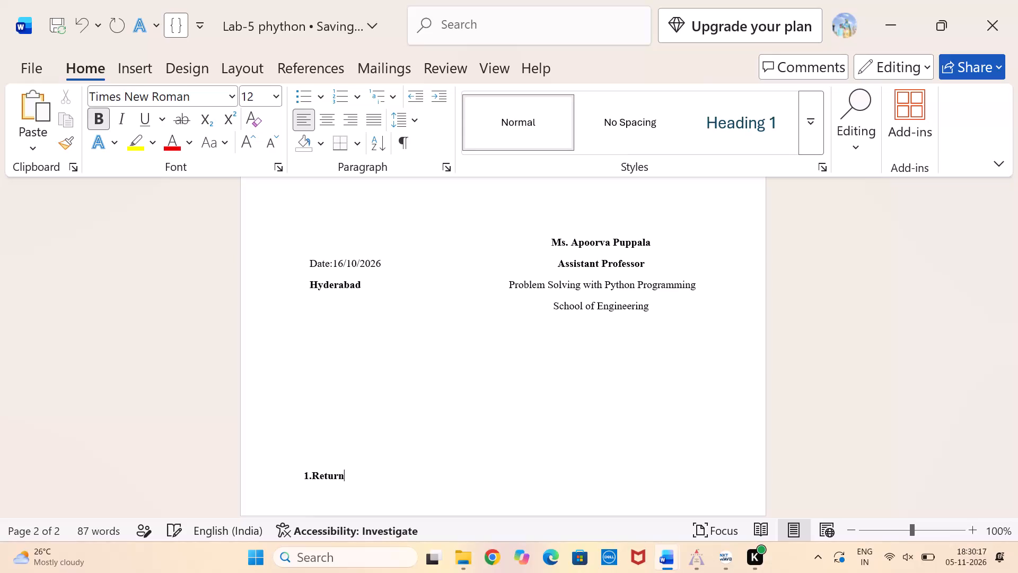
key("space")
type("th")
type("e")
key("space")
type("gi")
type("ven")
key("space")
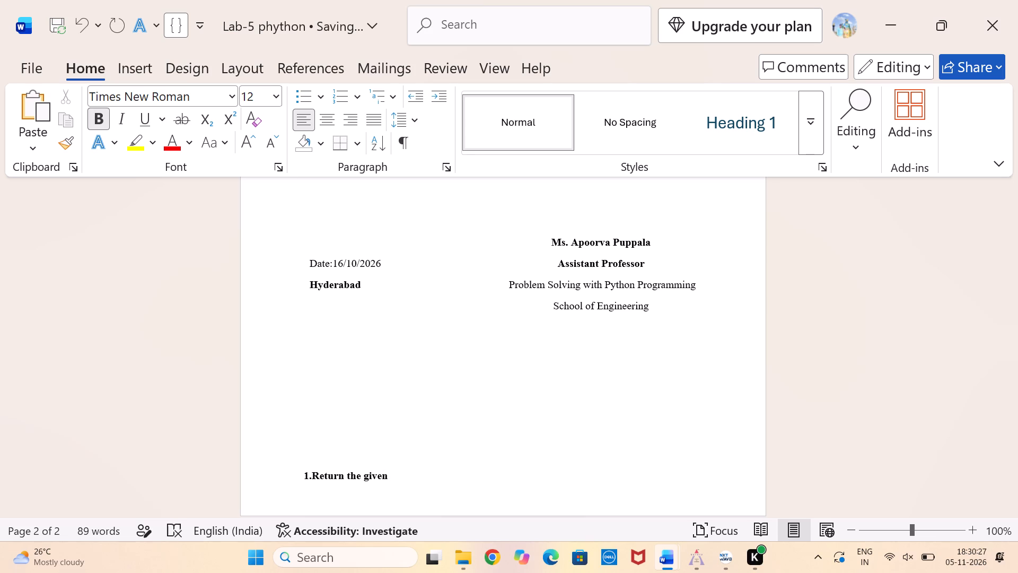
type("aru")
type("gu")
key("m")
type("ent")
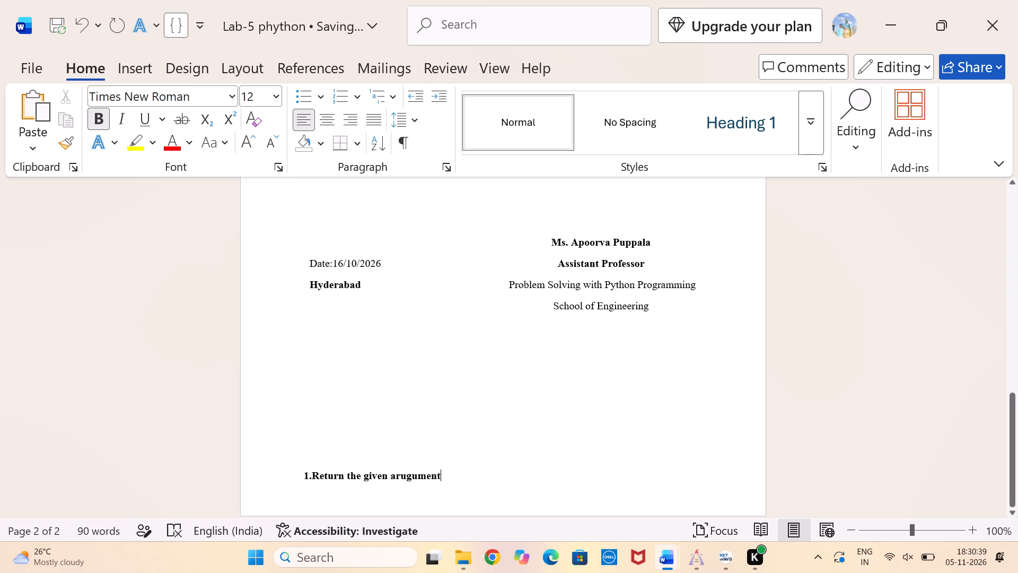
Remove bold from the exercise 1 heading and set its font size to 20.
left_click_drag(302, 474, 432, 475)
left_click(451, 444)
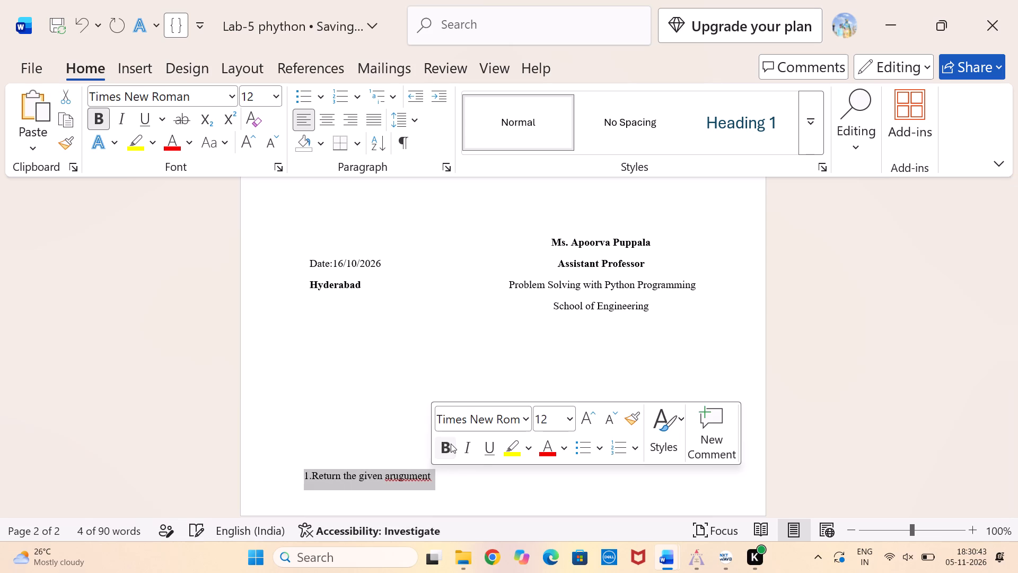
left_click(571, 421)
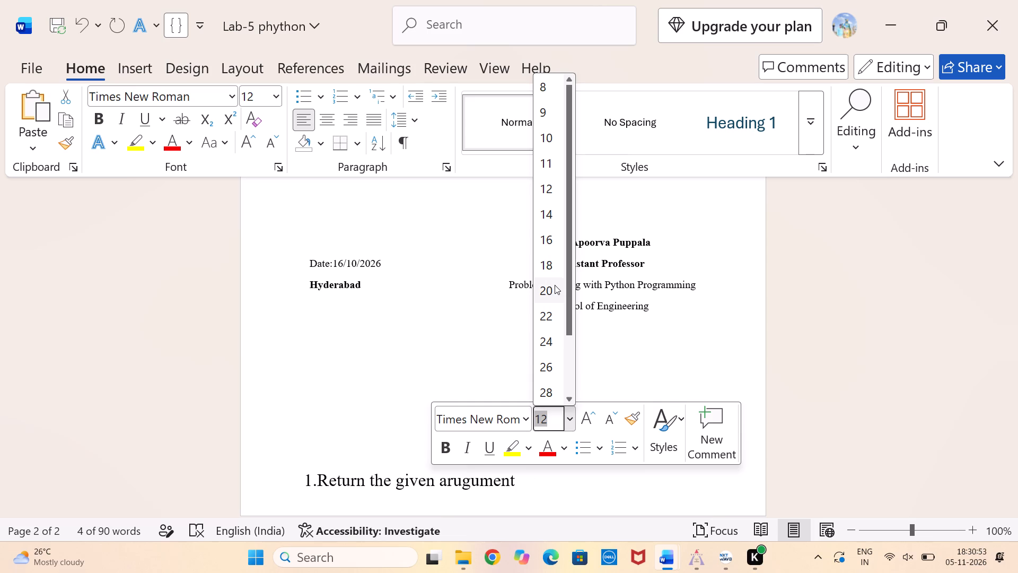
left_click(555, 285)
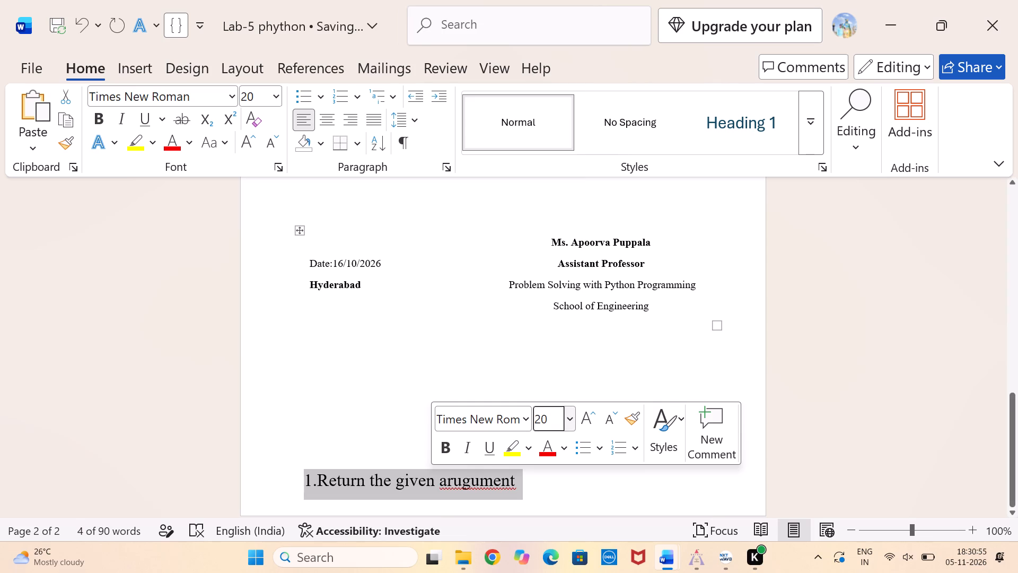
scroll(320, 465, "down", 1)
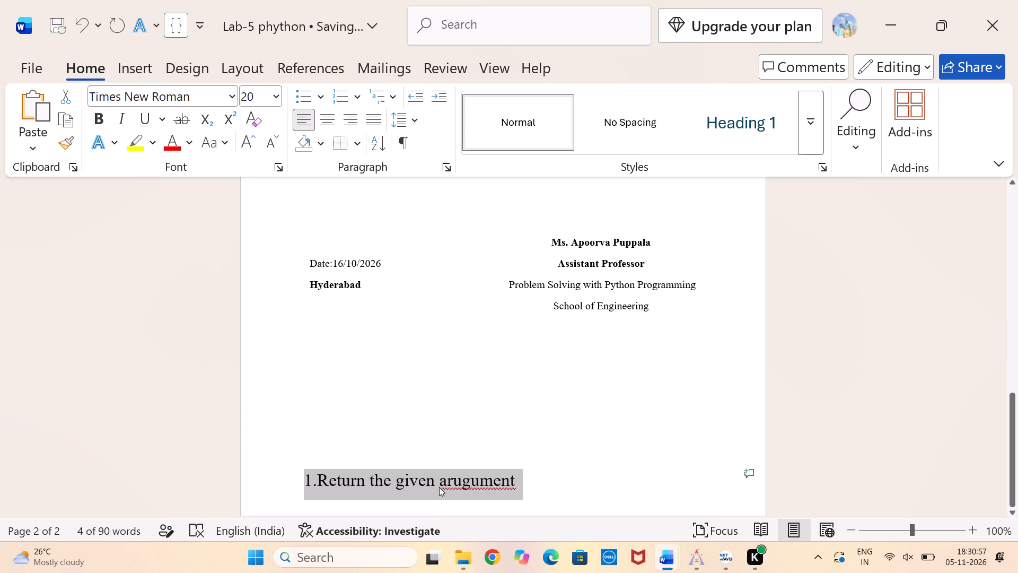
left_click(573, 485)
scroll(573, 485, "down", 1)
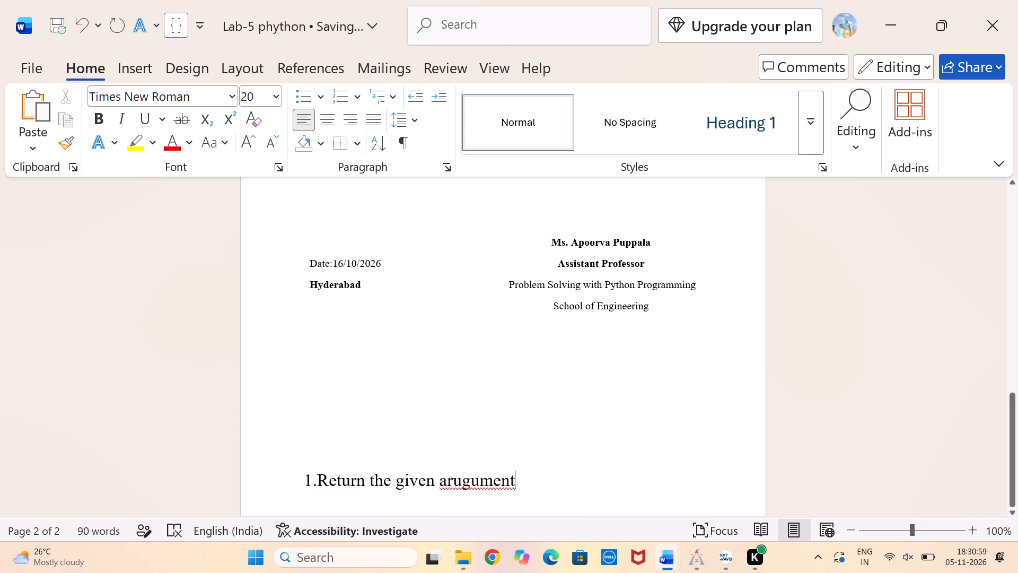
Add a "Code:" label at font size 18 on a new line under the exercise 1 heading, followed by an empty line.
key("Return")
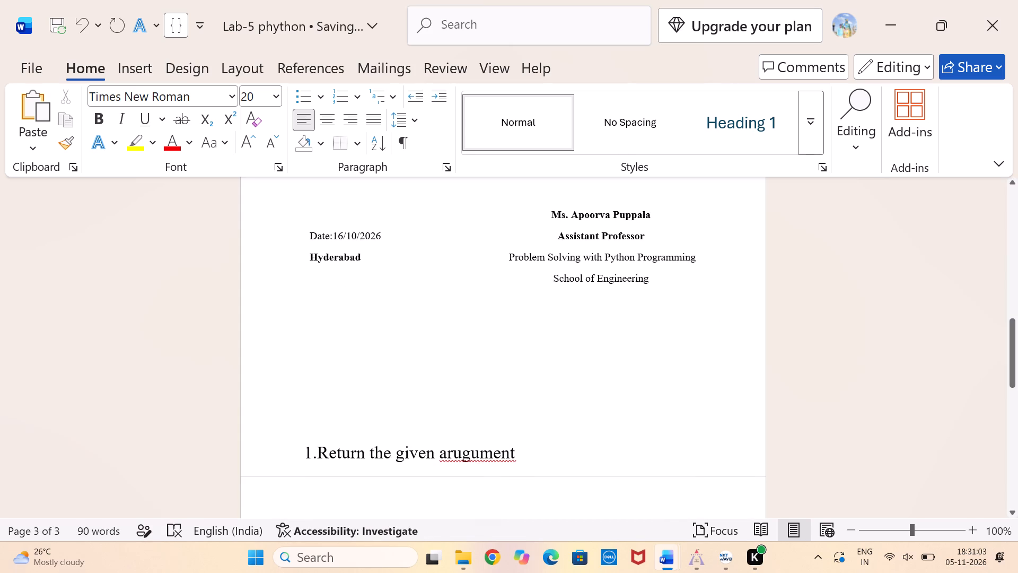
key("c")
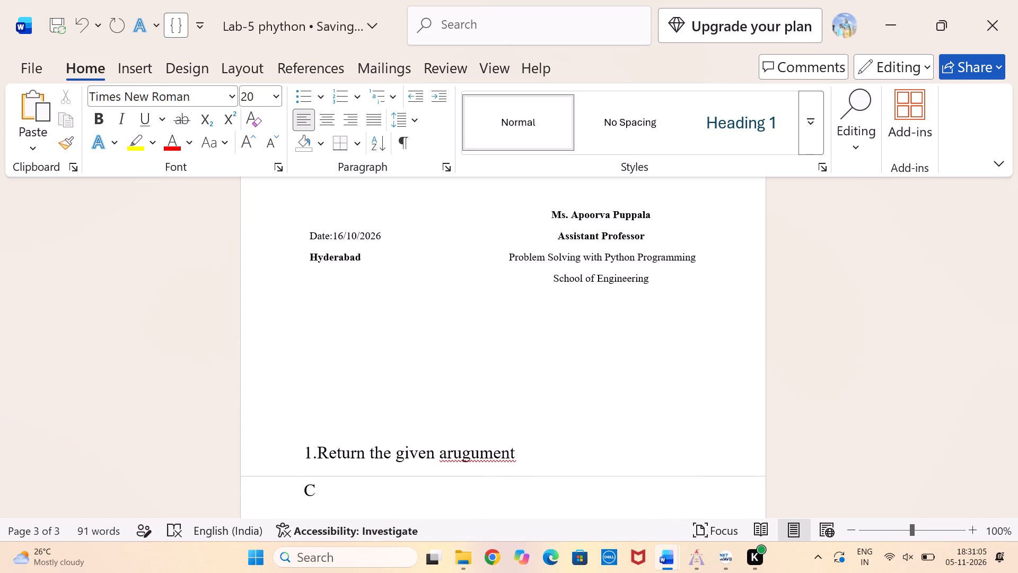
key("BackSpace")
type("code")
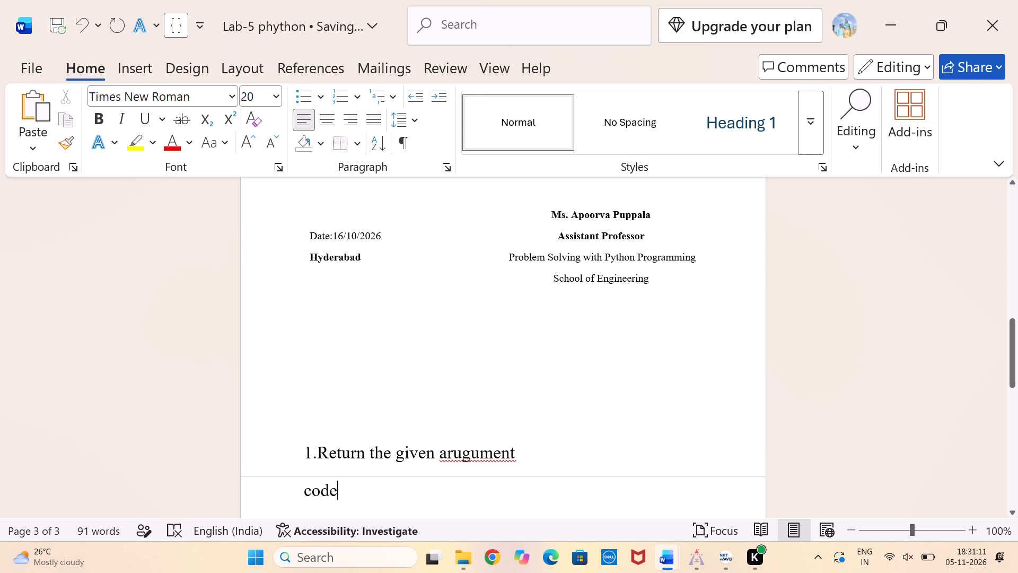
left_click_drag(301, 491, 341, 488)
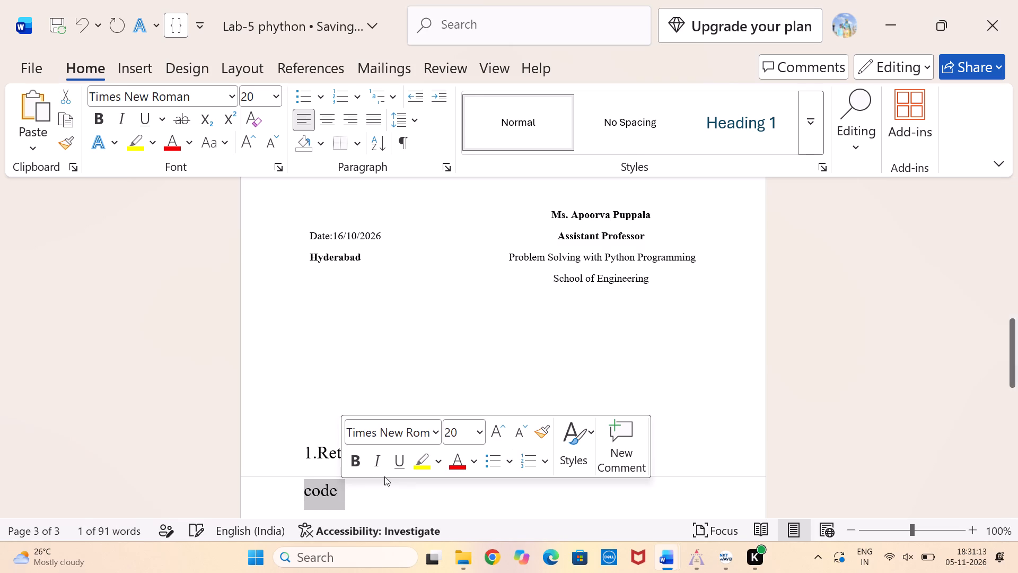
left_click(477, 434)
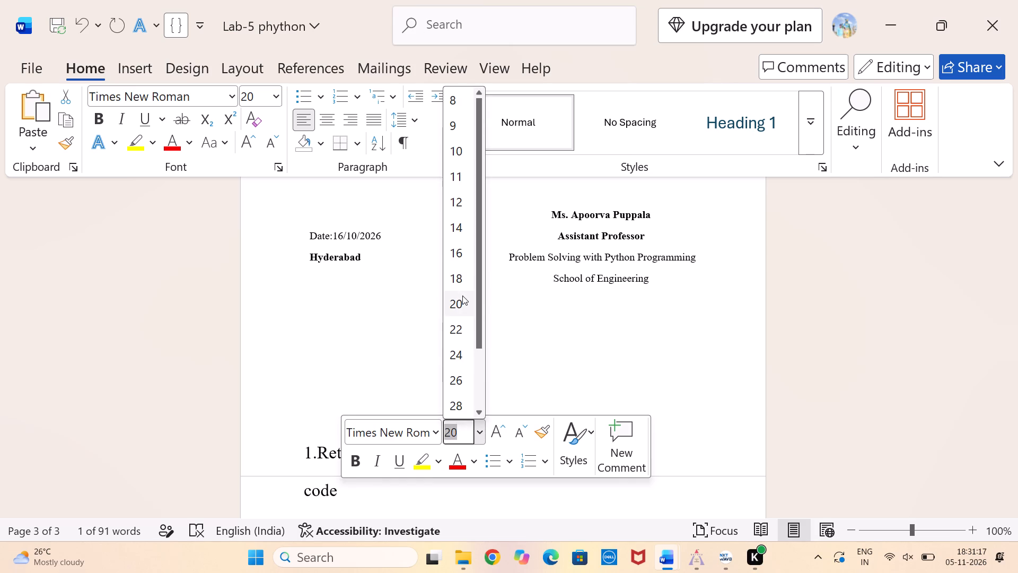
left_click(464, 279)
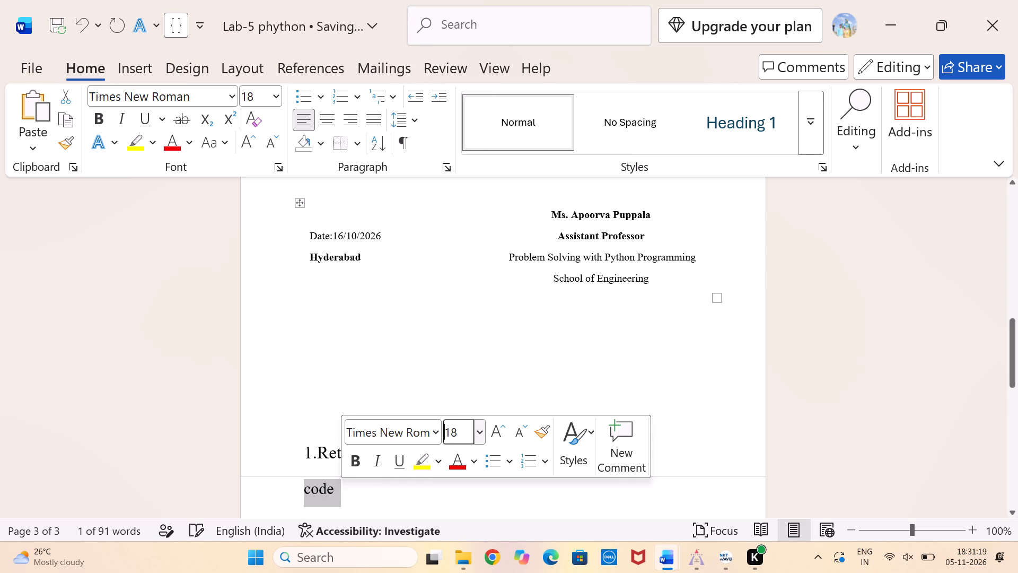
left_click(354, 495)
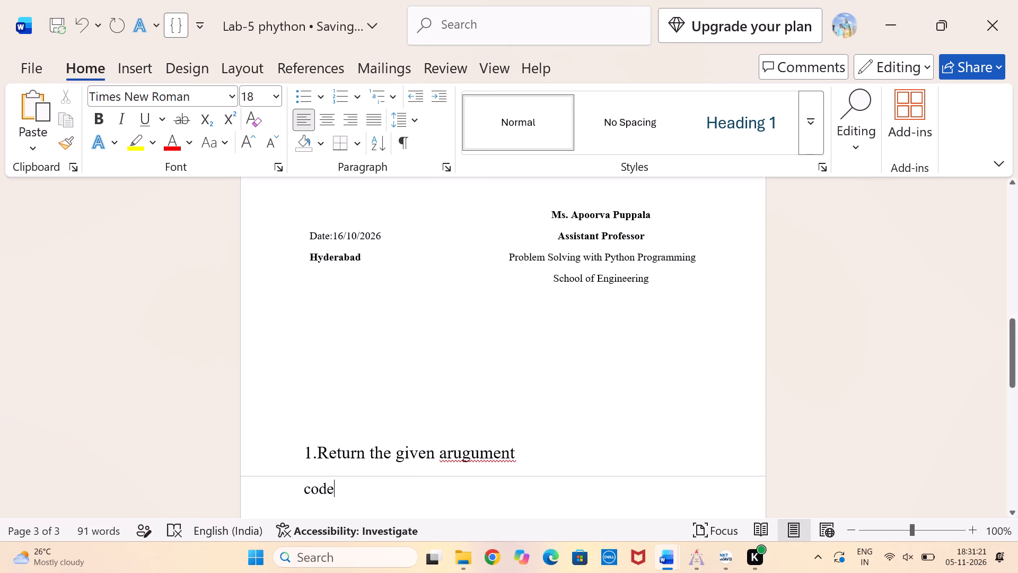
key("shift+quotedbl")
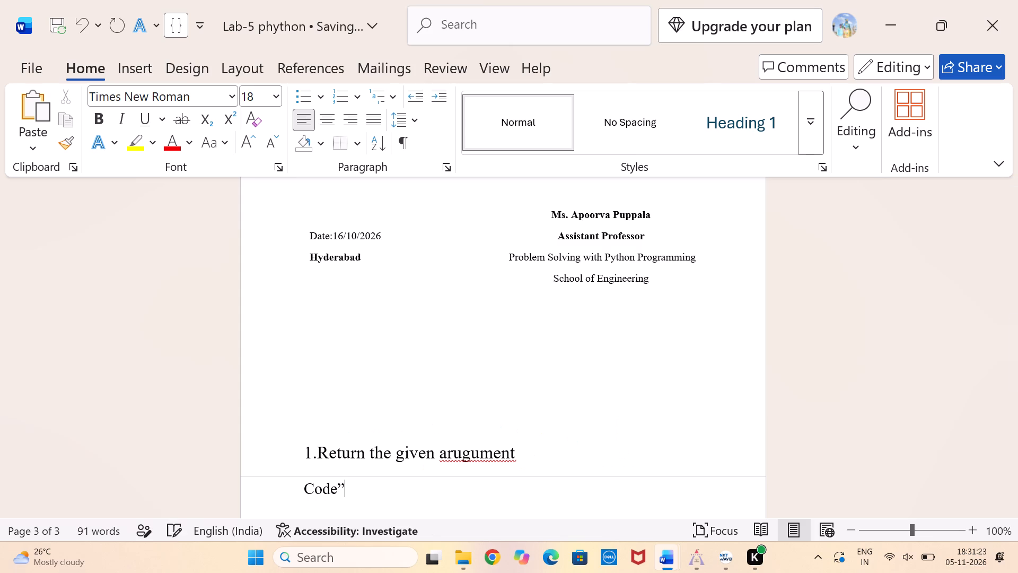
key("BackSpace")
key("shift+colon")
key("Return")
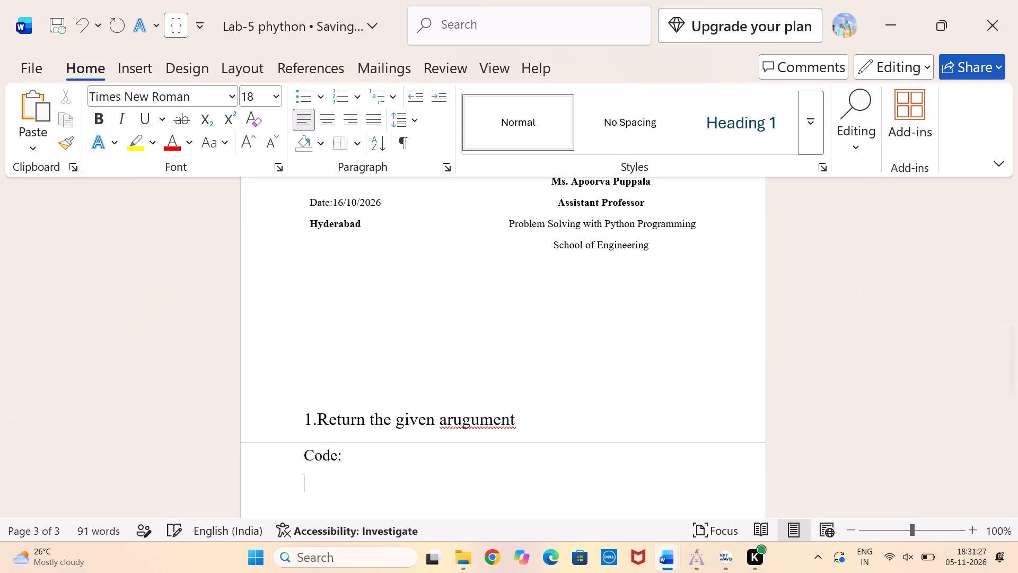
Switch to the NxtWave window, leave the current coding question and open the first Coding Practice set in the Functions topic.
left_click(723, 561)
left_click(704, 505)
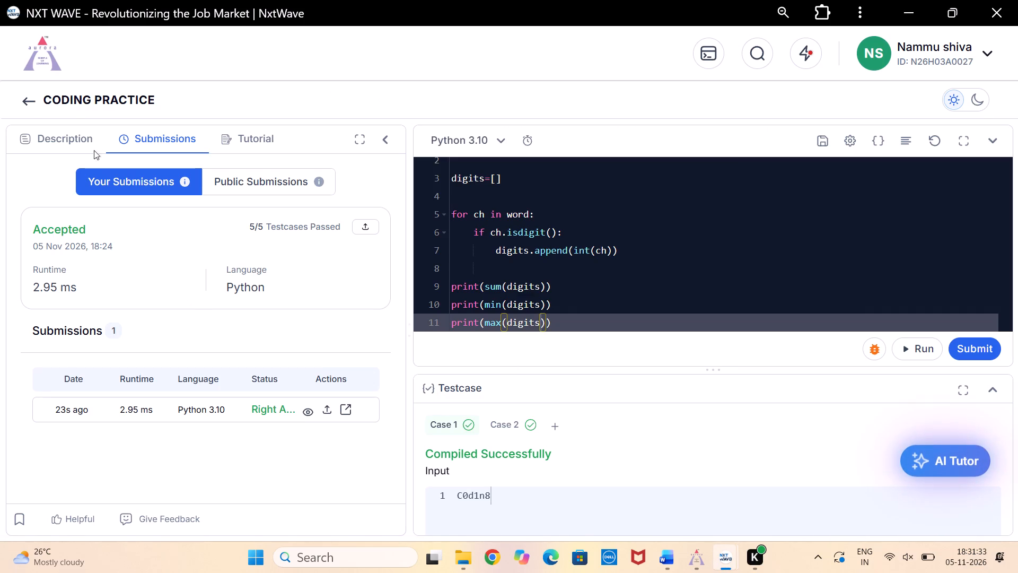
left_click(31, 98)
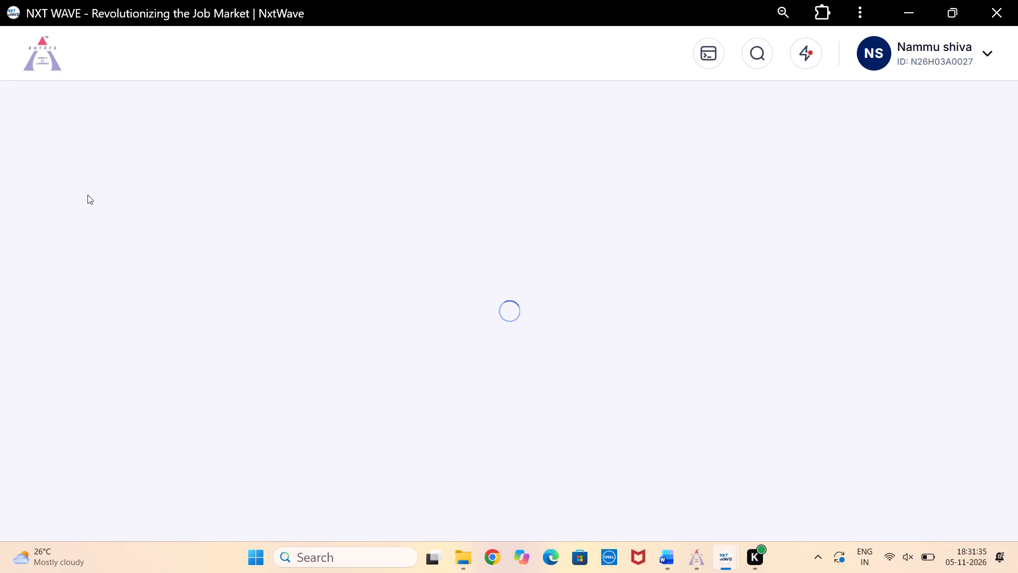
scroll(87, 202, "up", 1)
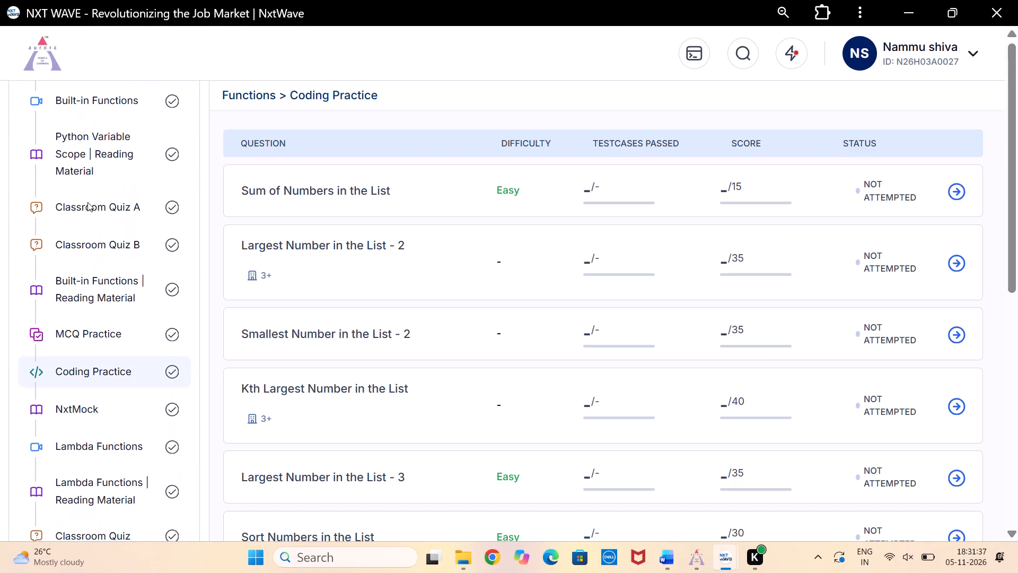
scroll(87, 202, "up", 7)
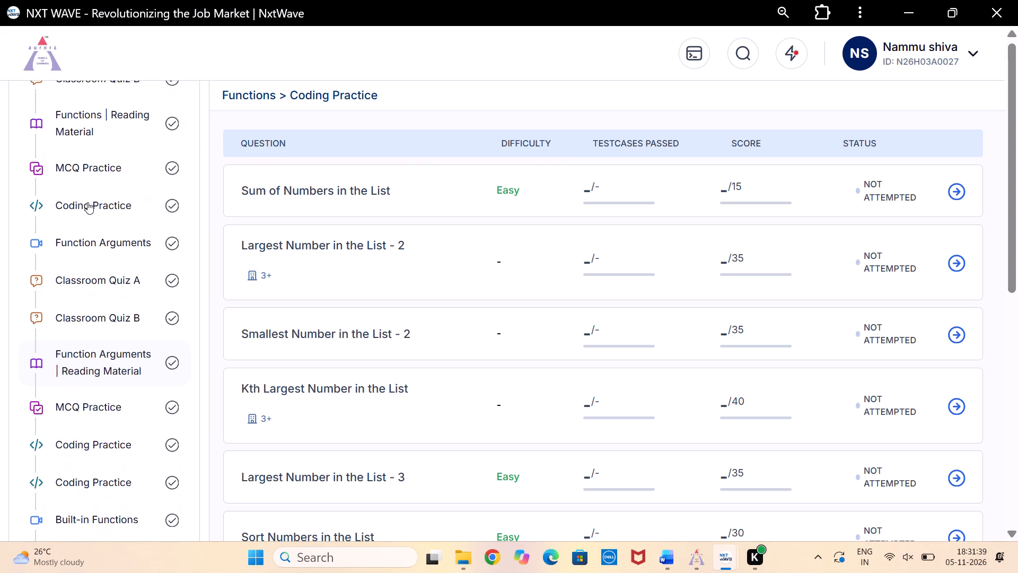
scroll(87, 202, "up", 3)
scroll(87, 202, "down", 2)
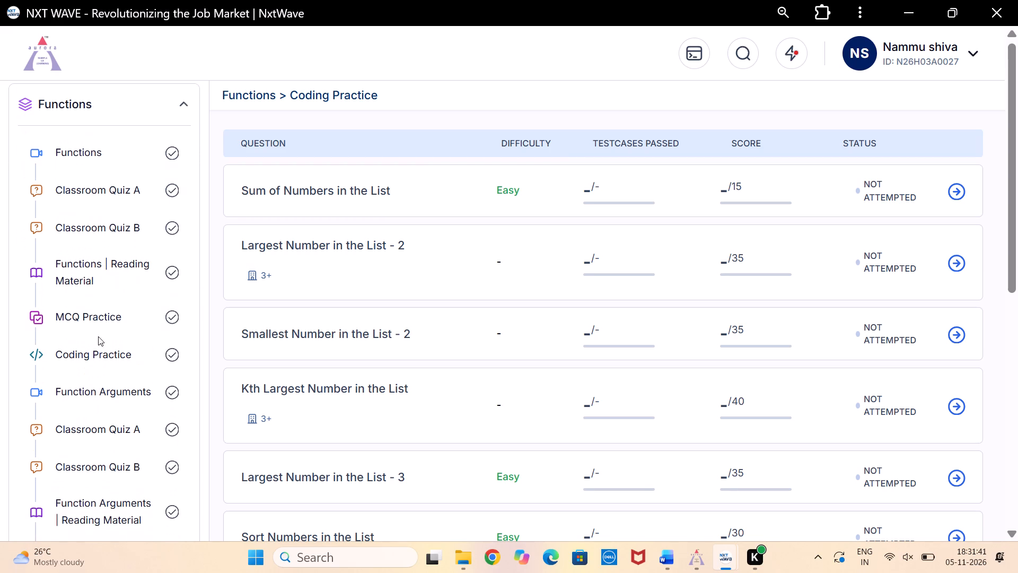
left_click(103, 349)
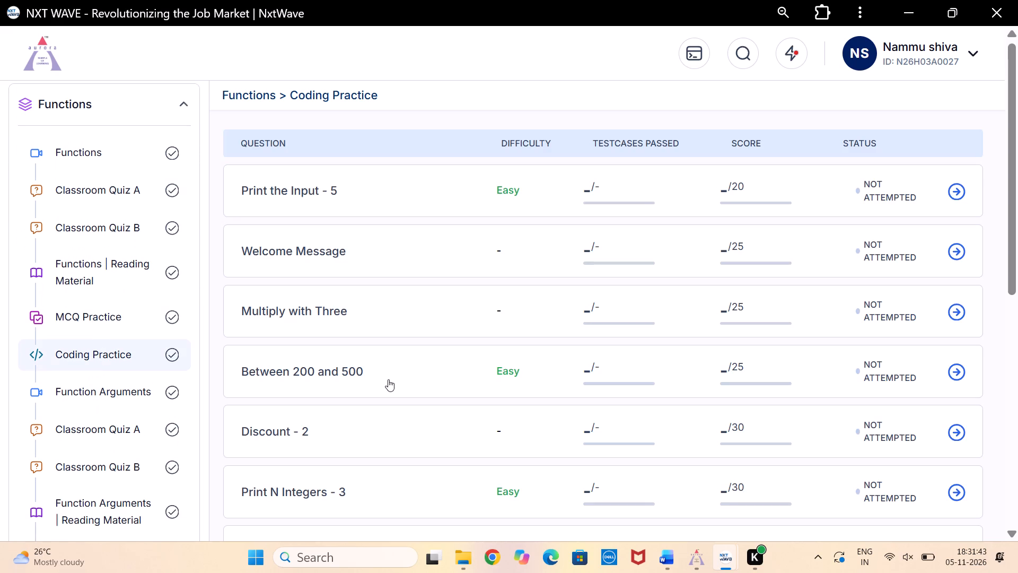
Open the solved "Return the Given Argument" question and copy its complete Python code.
scroll(611, 401, "down", 3)
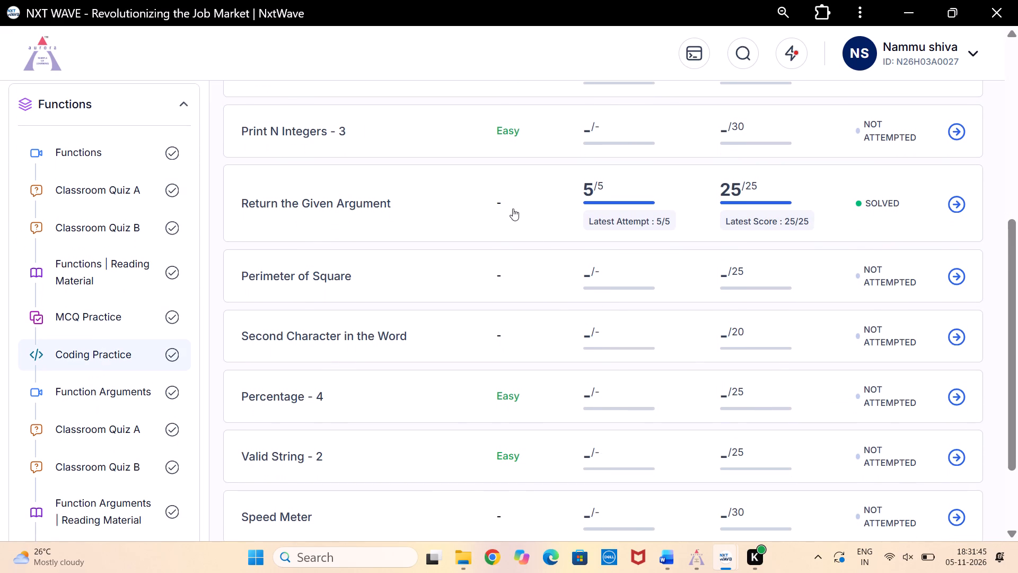
left_click(513, 209)
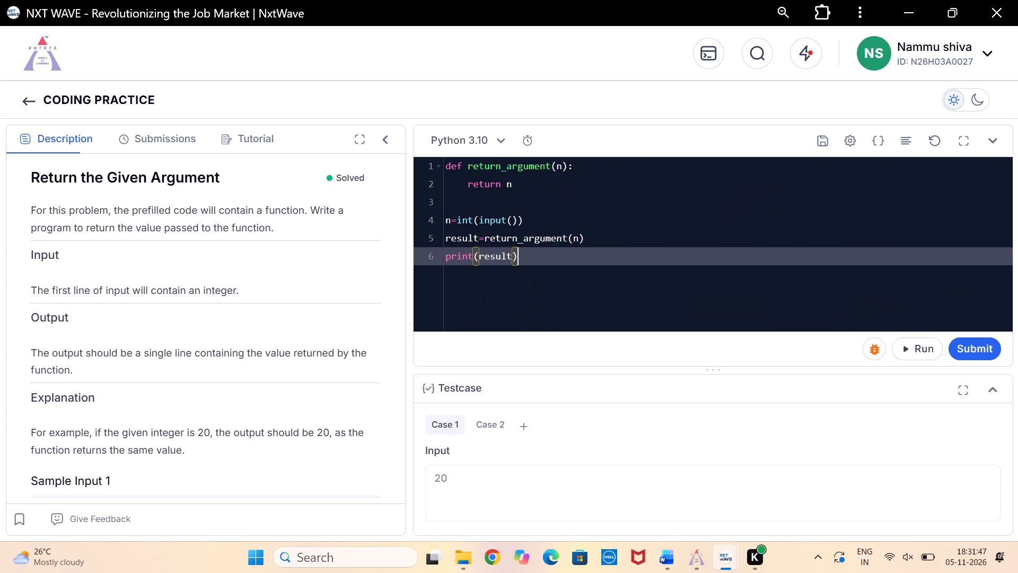
left_click_drag(445, 164, 482, 215)
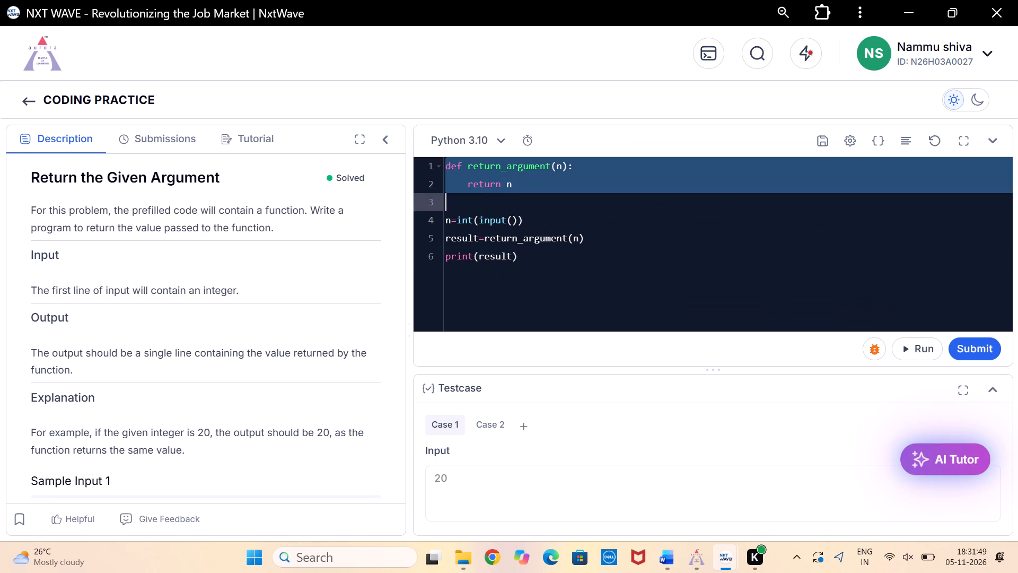
left_click_drag(482, 215, 532, 257)
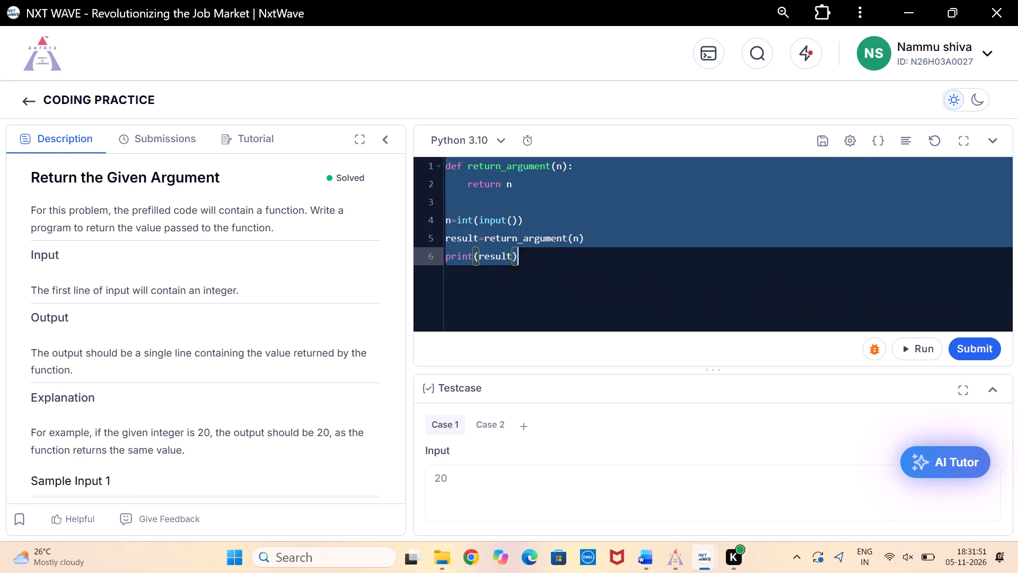
key("ctrl+c")
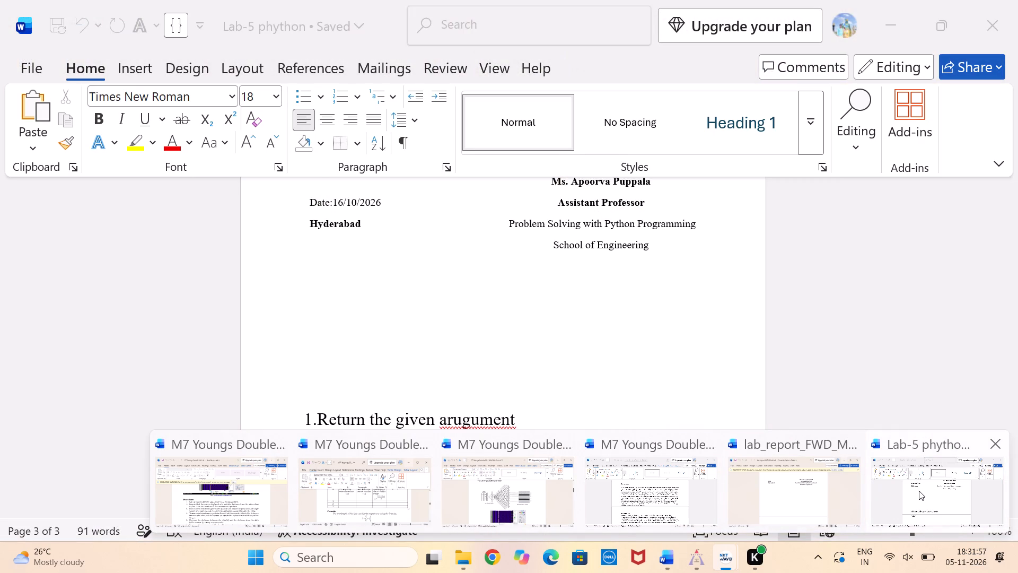
Paste the copied code into the Lab-5 phython document under the "Code:" label, indenting its first line by three spaces.
left_click(919, 491)
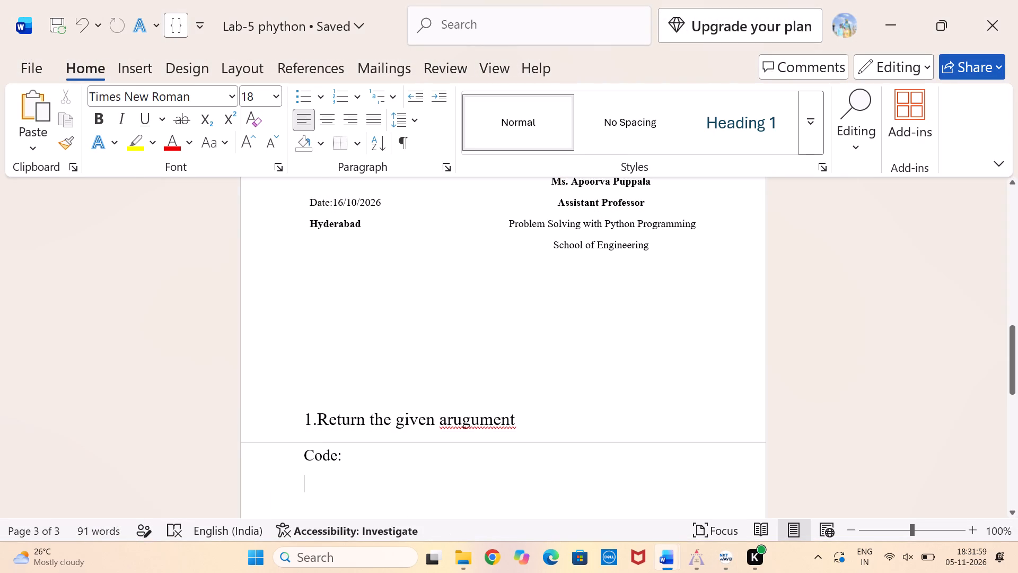
key("space")
key("space")
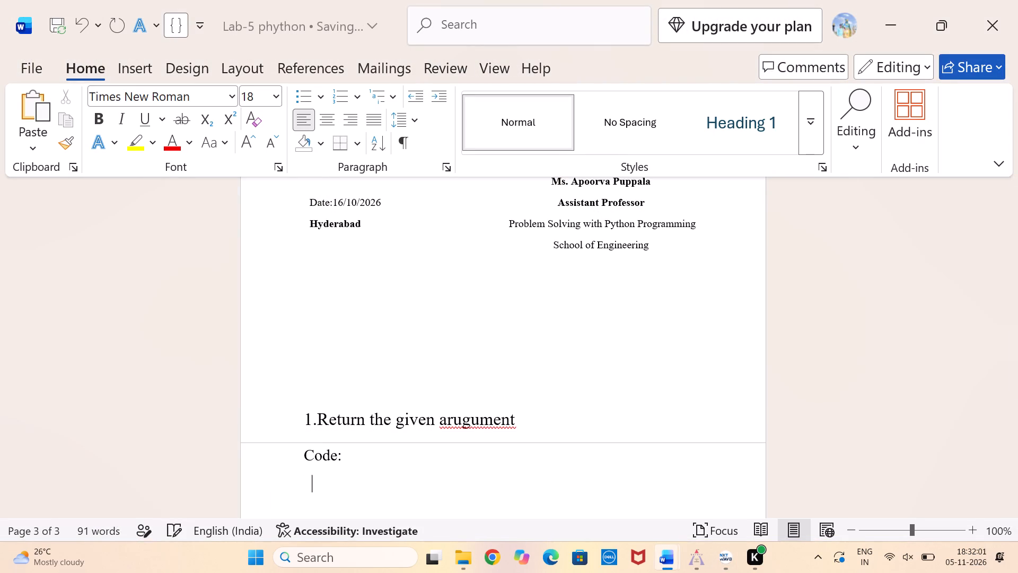
key("space")
key("ctrl+v")
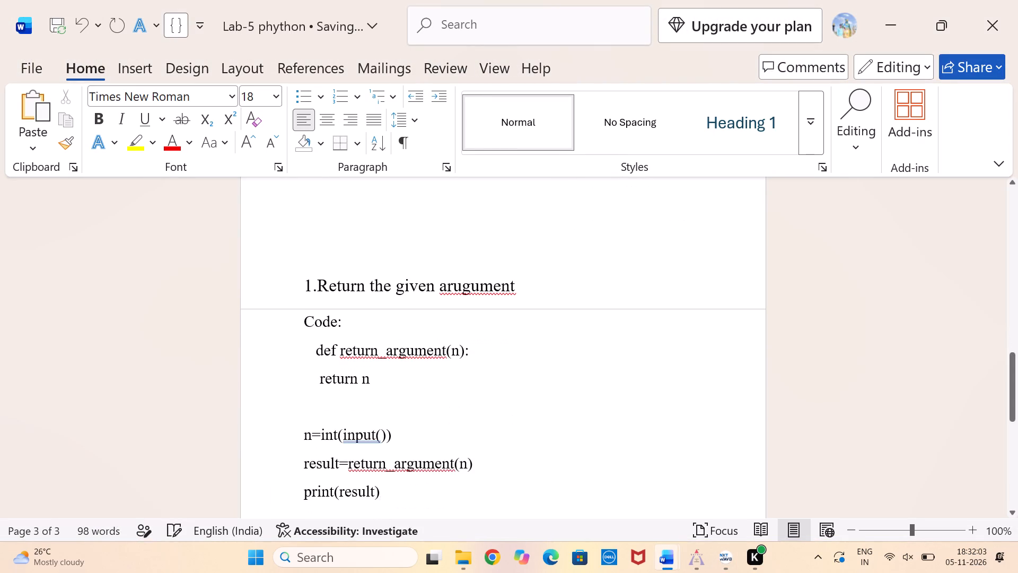
scroll(413, 481, "down", 2)
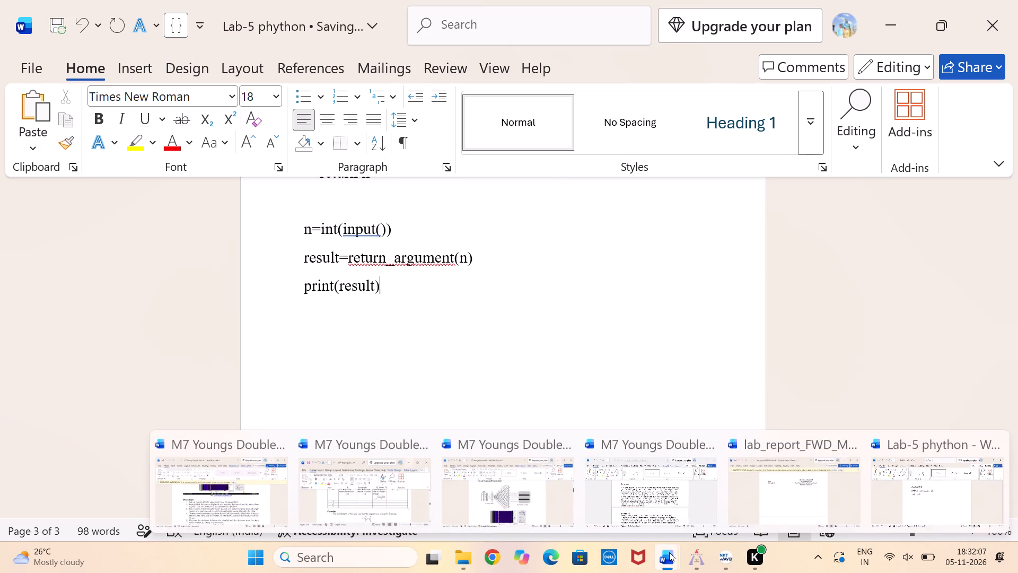
Go back to the Return the Given Argument question in NxtWave and look over its testcase section.
left_click(724, 556)
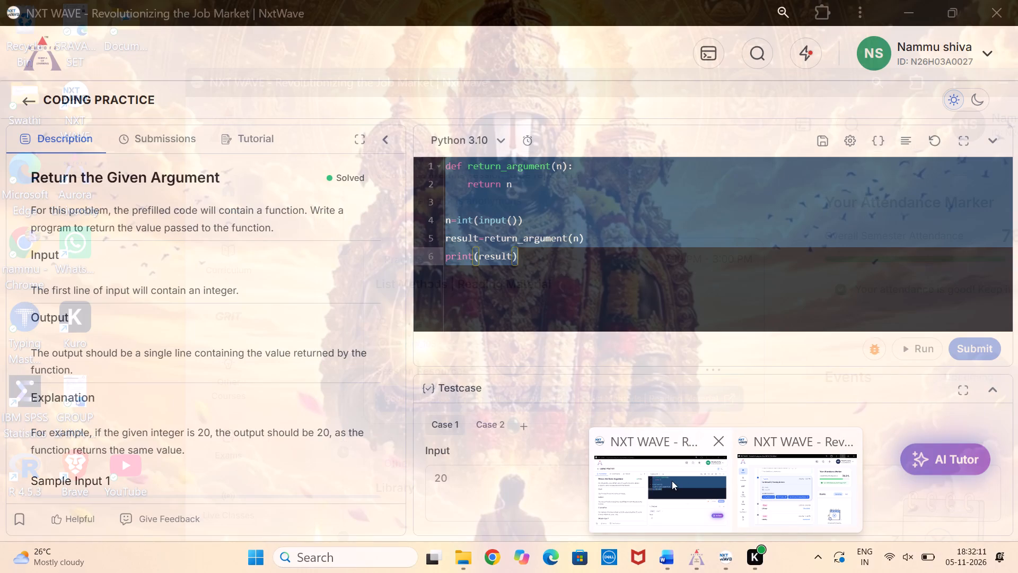
left_click(672, 481)
left_click(628, 271)
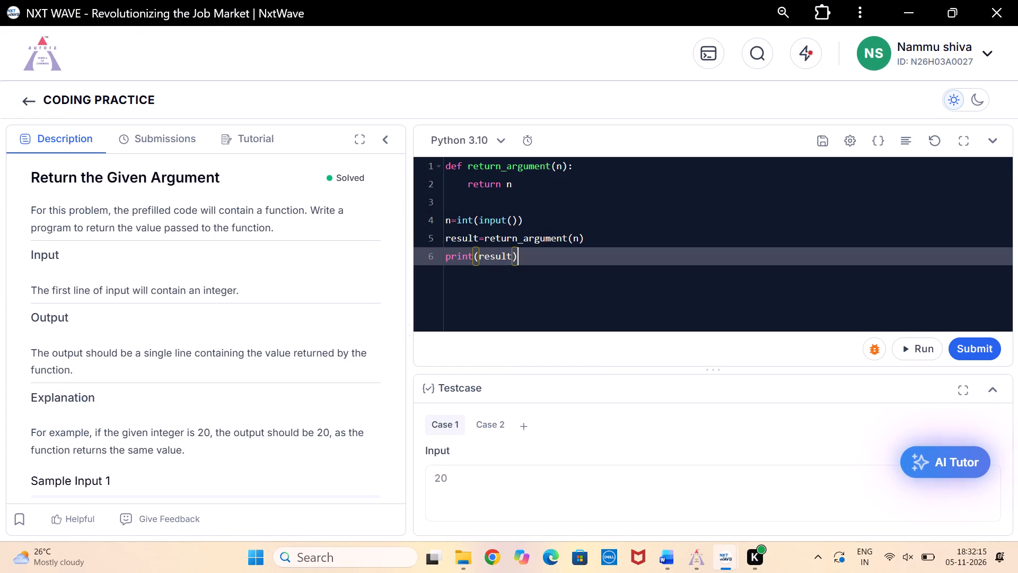
scroll(584, 429, "up", 2)
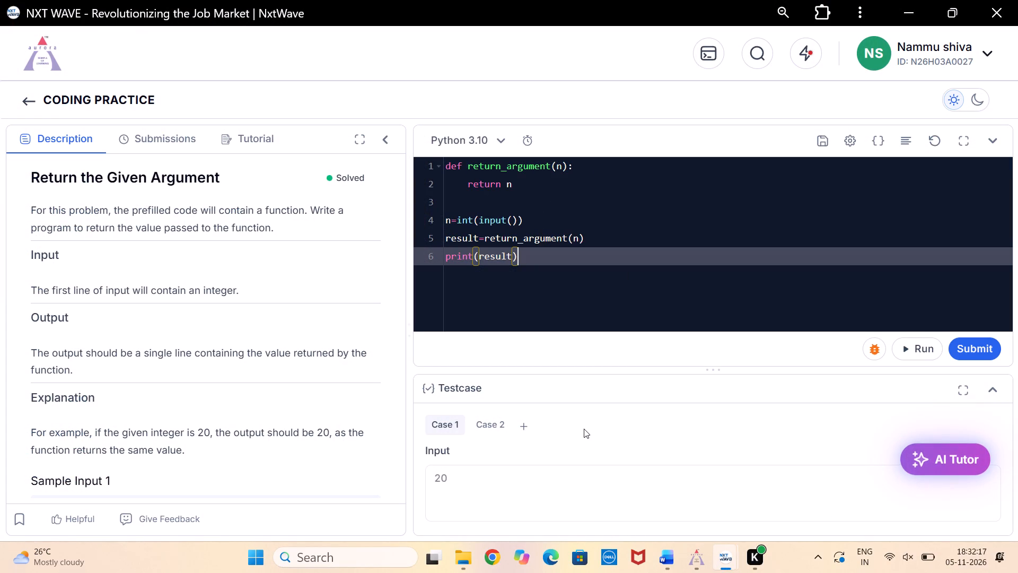
scroll(584, 429, "up", 2)
scroll(584, 429, "down", 2)
scroll(584, 429, "up", 7)
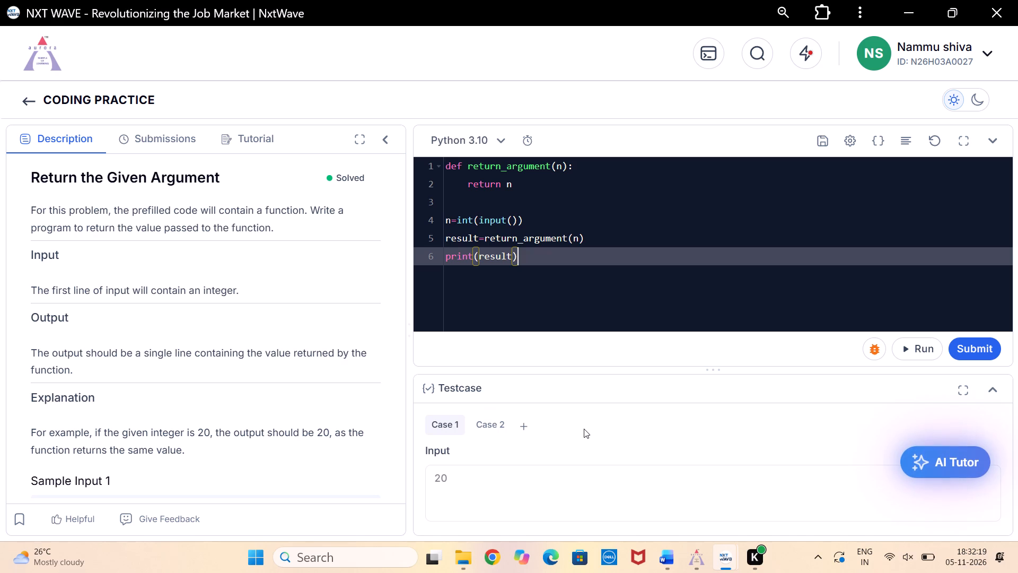
scroll(585, 429, "down", 2)
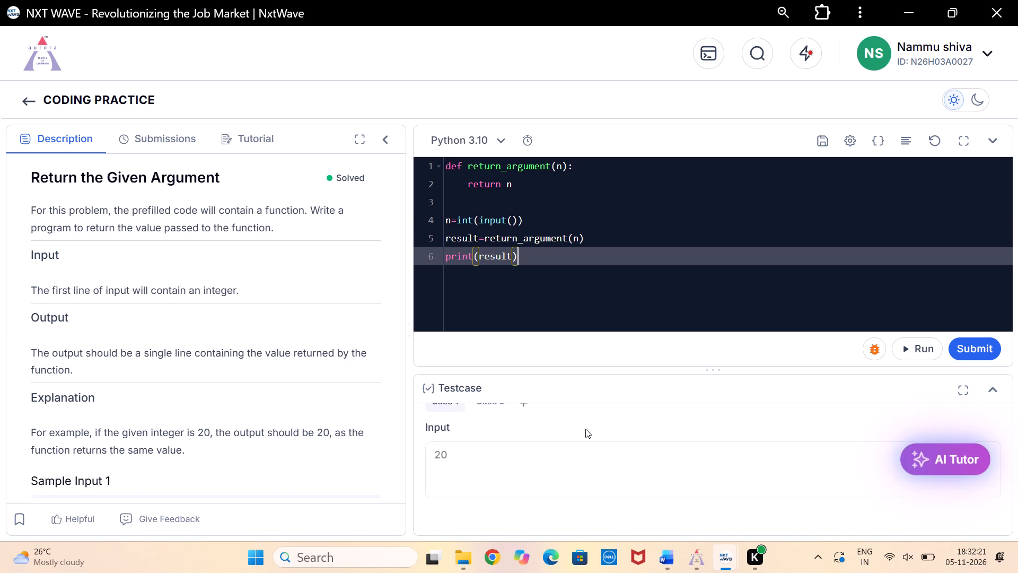
scroll(585, 429, "up", 10)
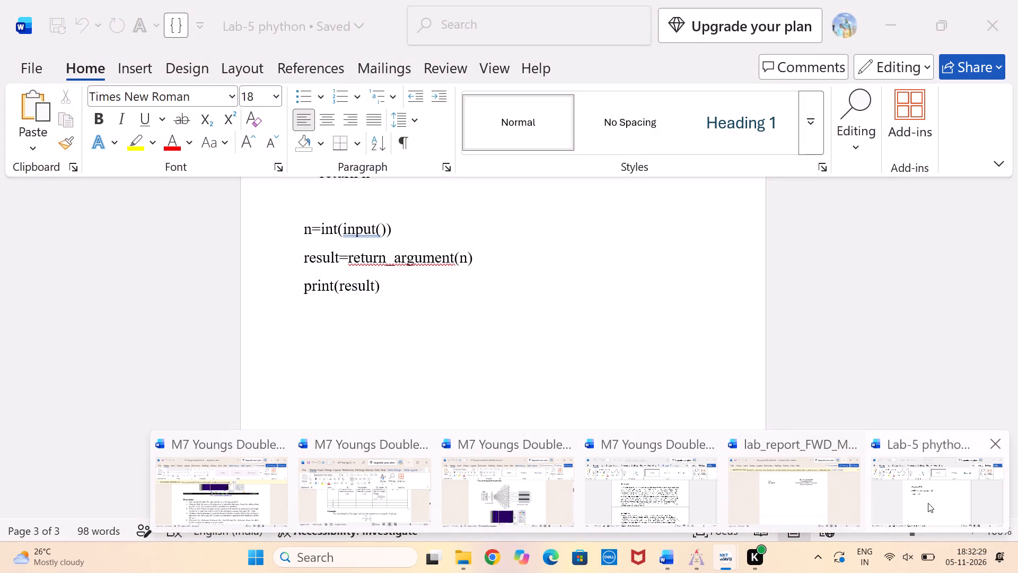
Open the Lab-4 Phython report from the Documents folder, examine how its title, code and output screenshot are laid out, and close it.
left_click(928, 503)
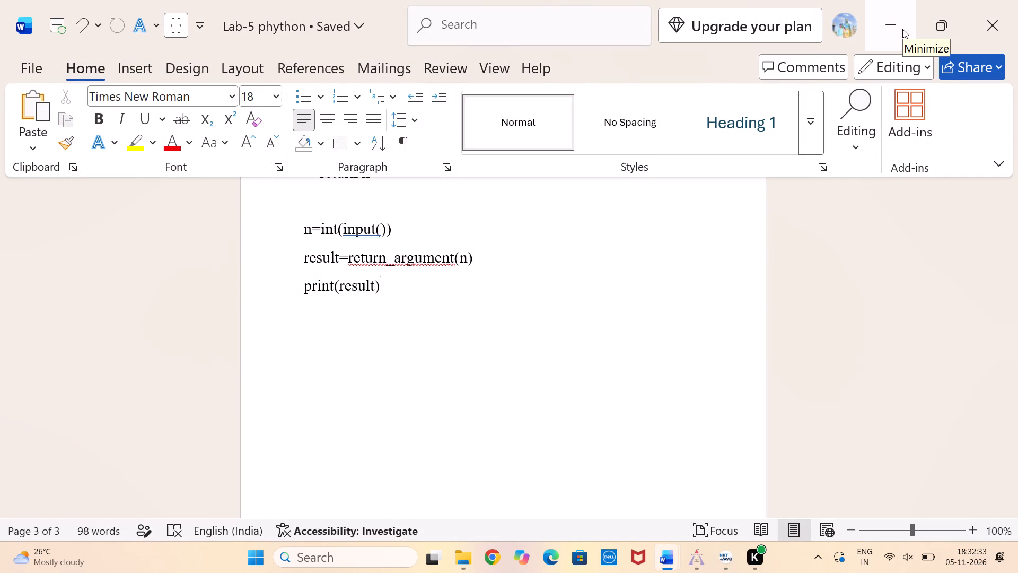
left_click(902, 29)
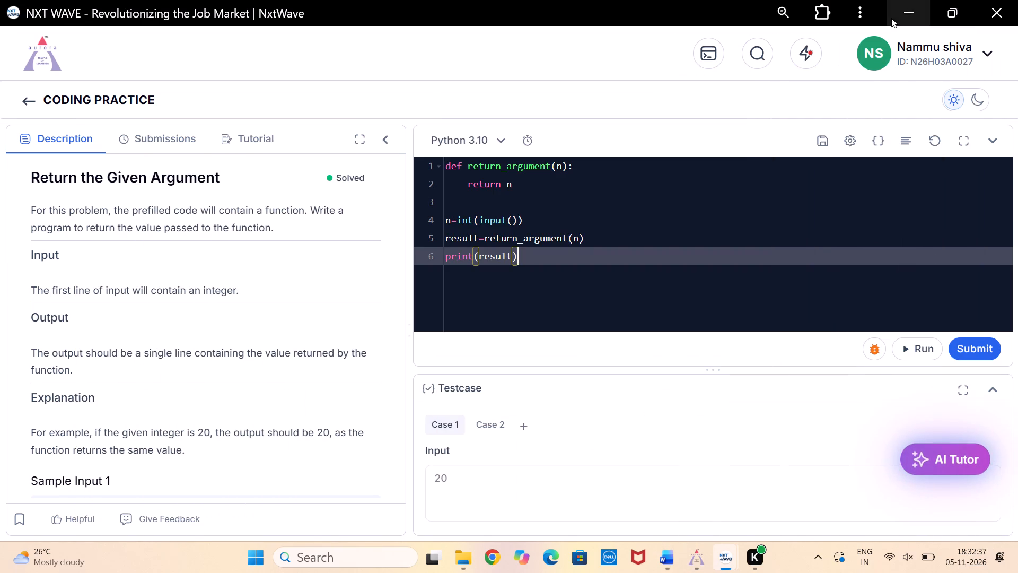
left_click(907, 3)
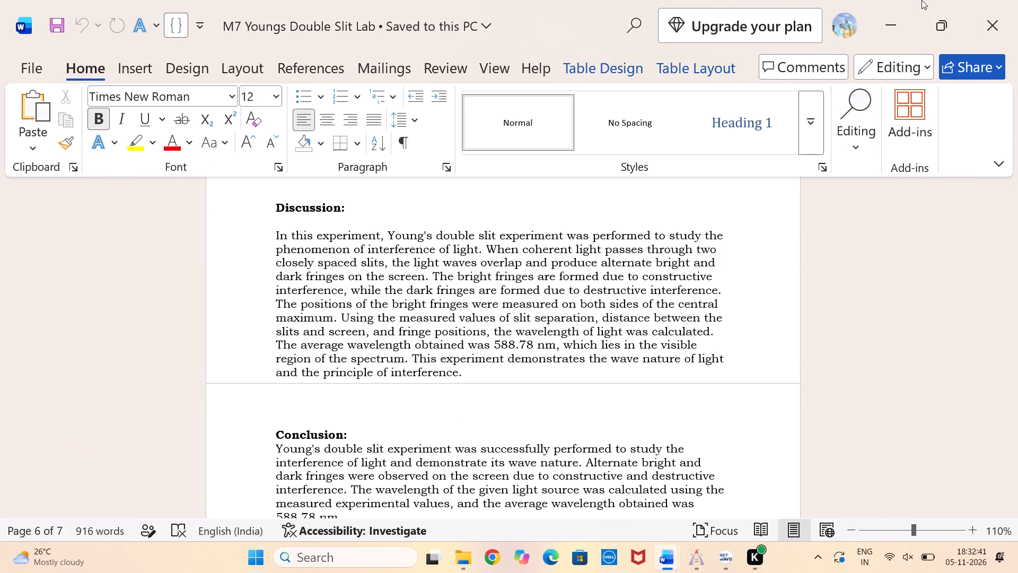
left_click(896, 0)
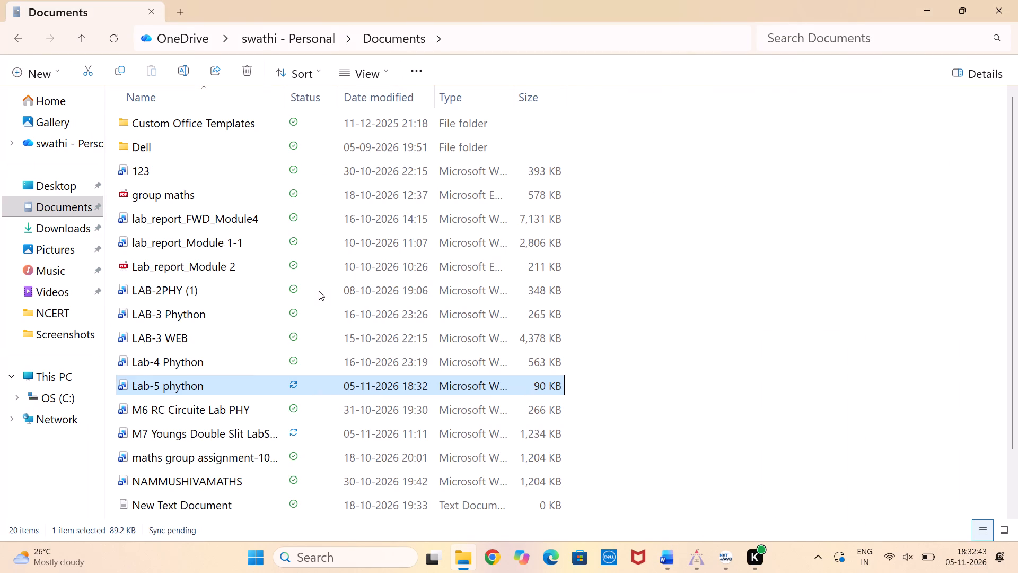
double_click(222, 362)
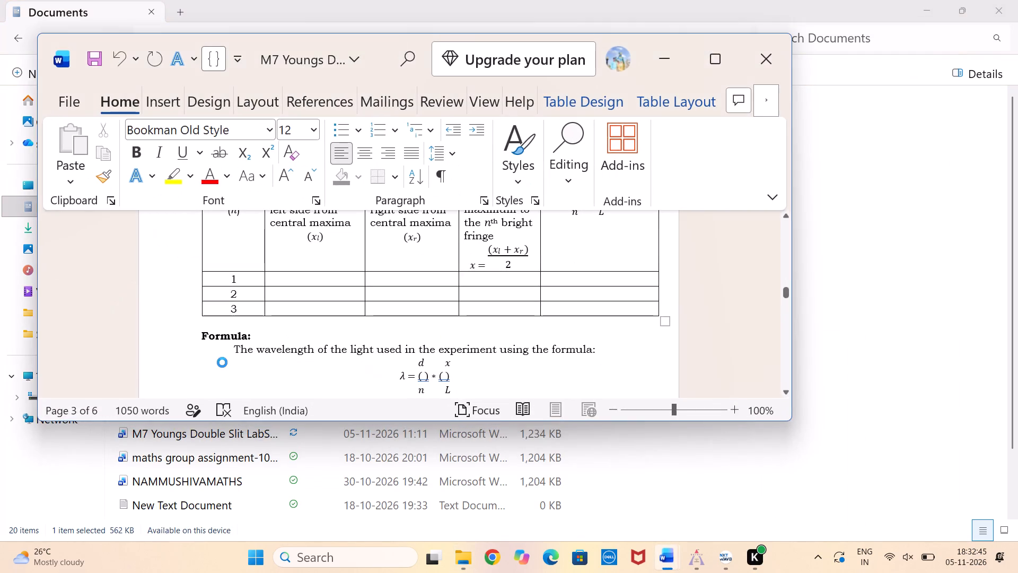
scroll(391, 297, "up", 3)
scroll(391, 297, "down", 5)
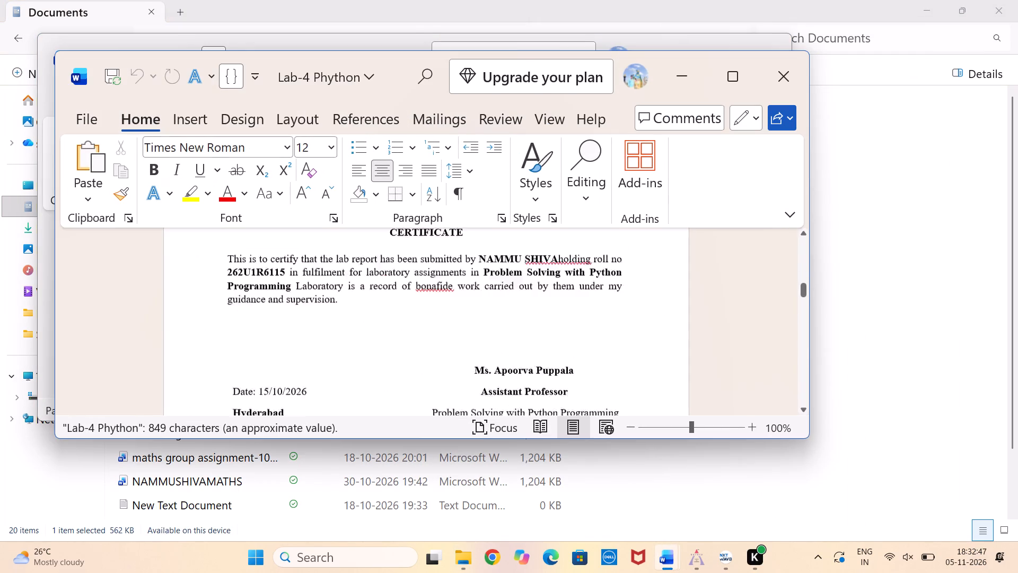
scroll(391, 297, "down", 2)
scroll(391, 297, "up", 1)
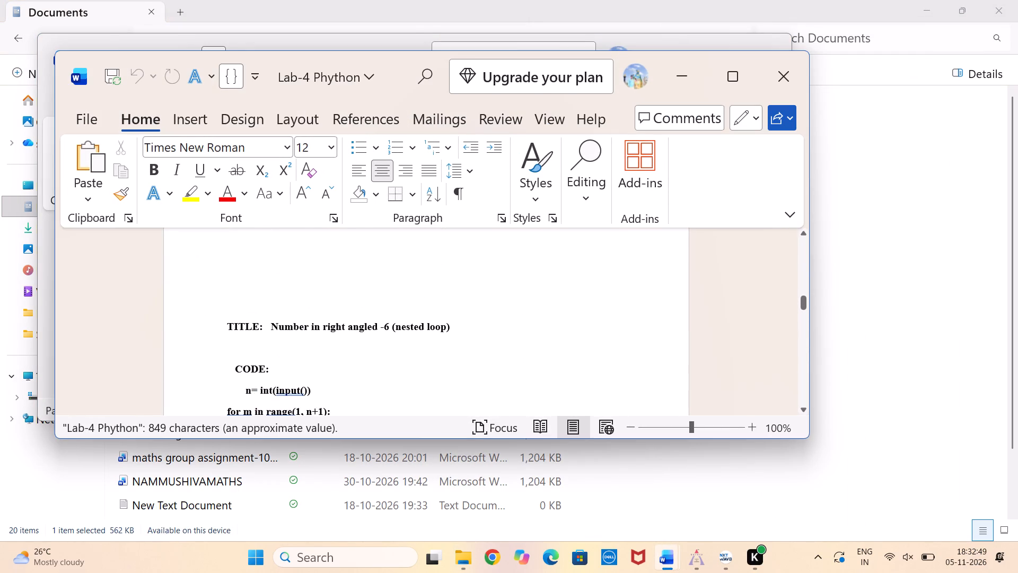
scroll(391, 297, "up", 1)
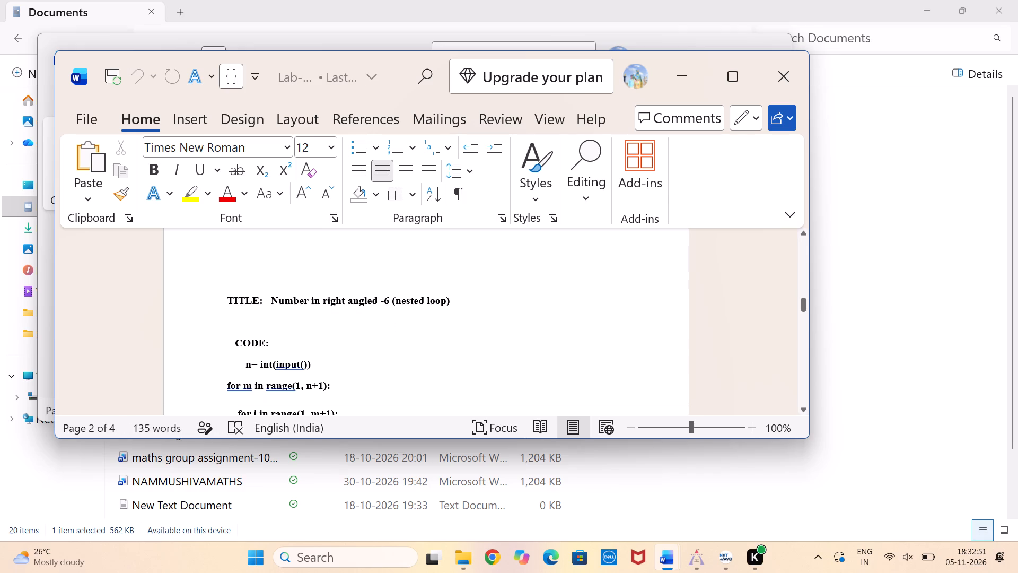
scroll(391, 297, "down", 2)
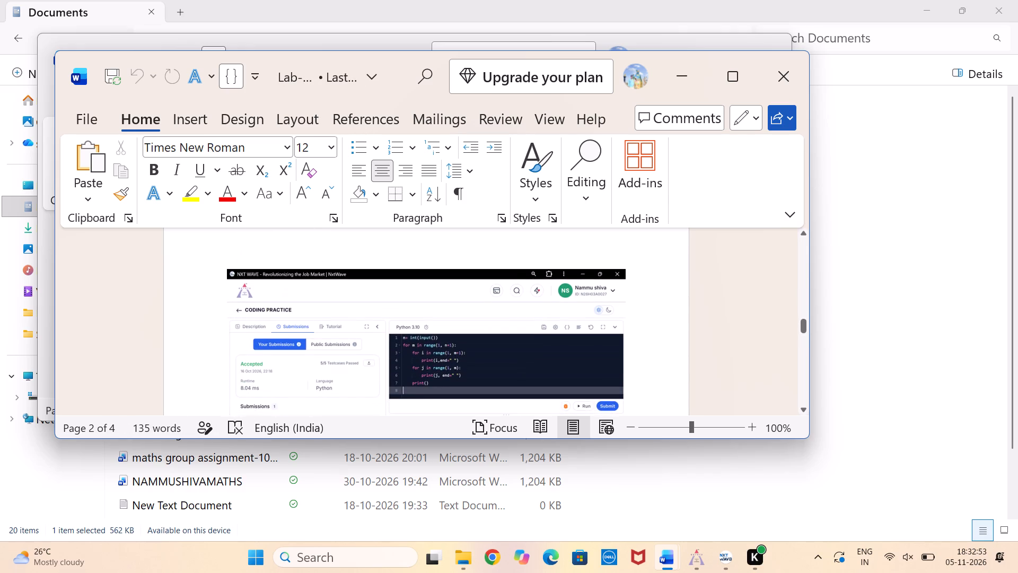
scroll(391, 297, "down", 1)
scroll(391, 297, "up", 1)
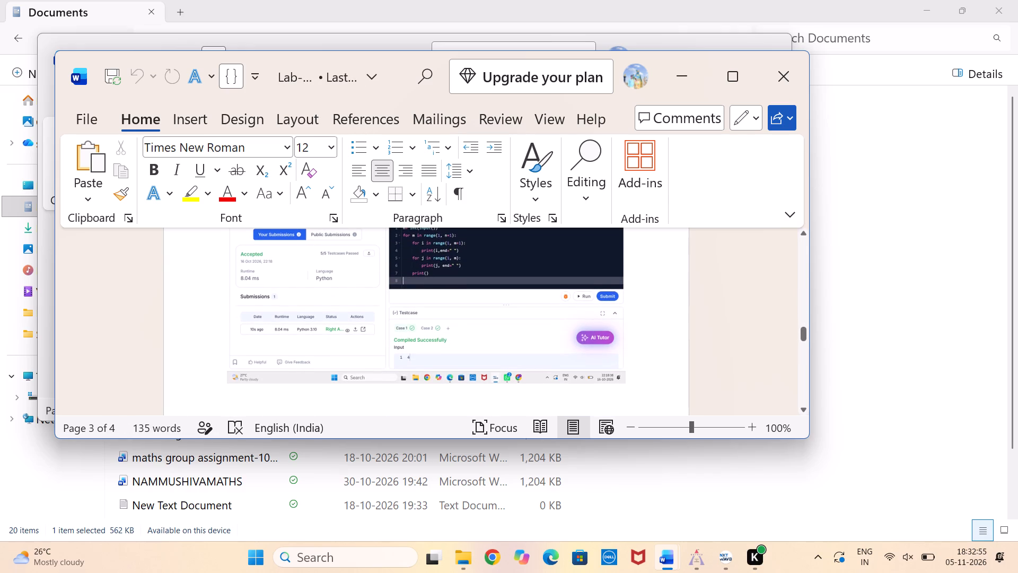
scroll(391, 297, "up", 1)
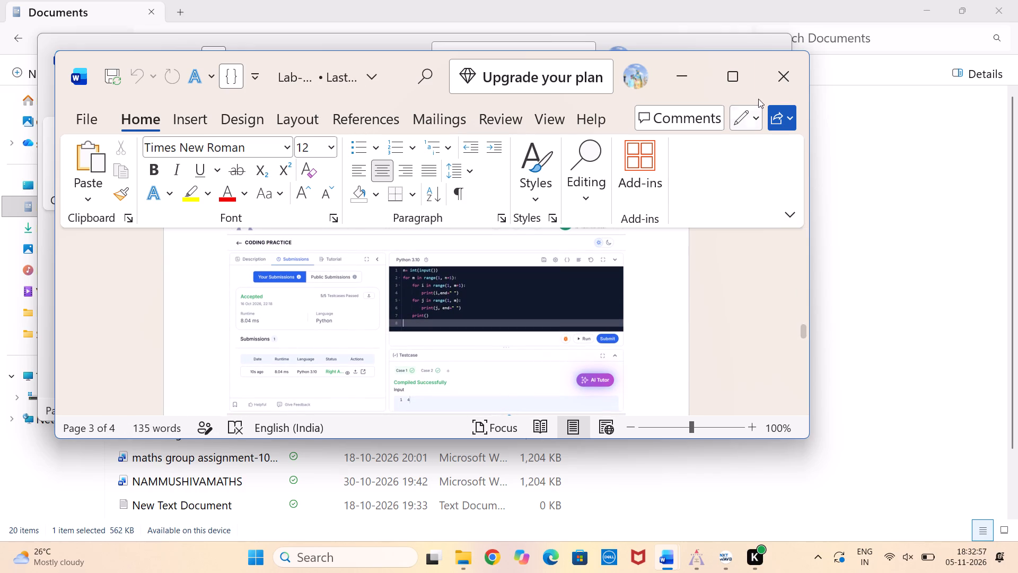
left_click(786, 81)
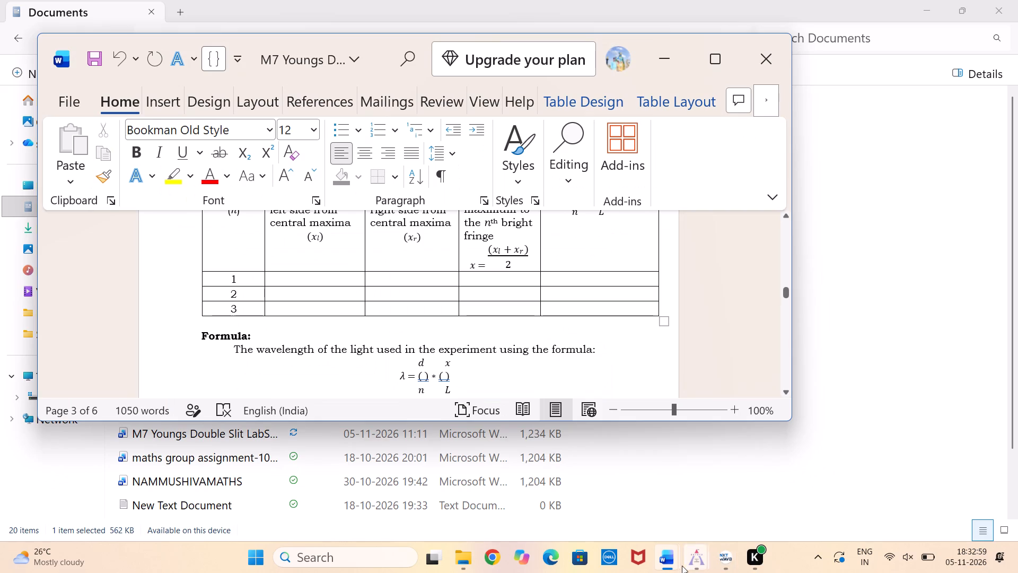
Return to the NxtWave question window and submit the Return the Given Argument solution.
left_click(669, 567)
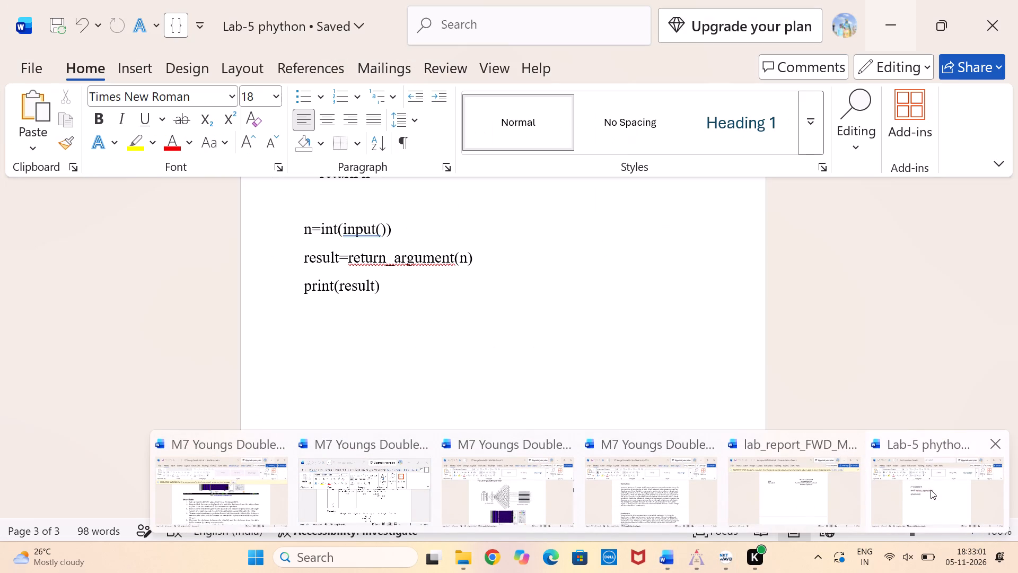
left_click(931, 490)
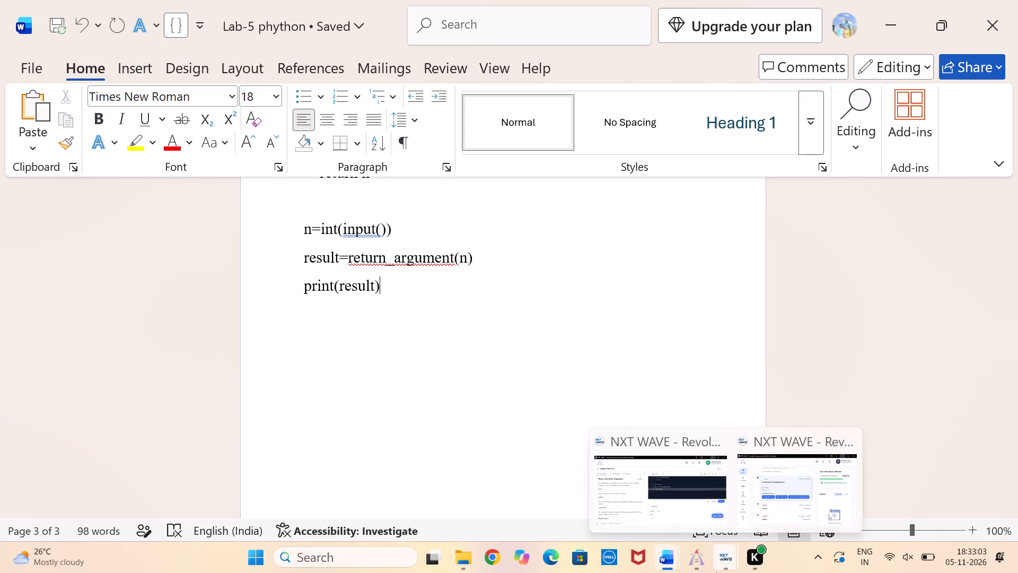
left_click(688, 486)
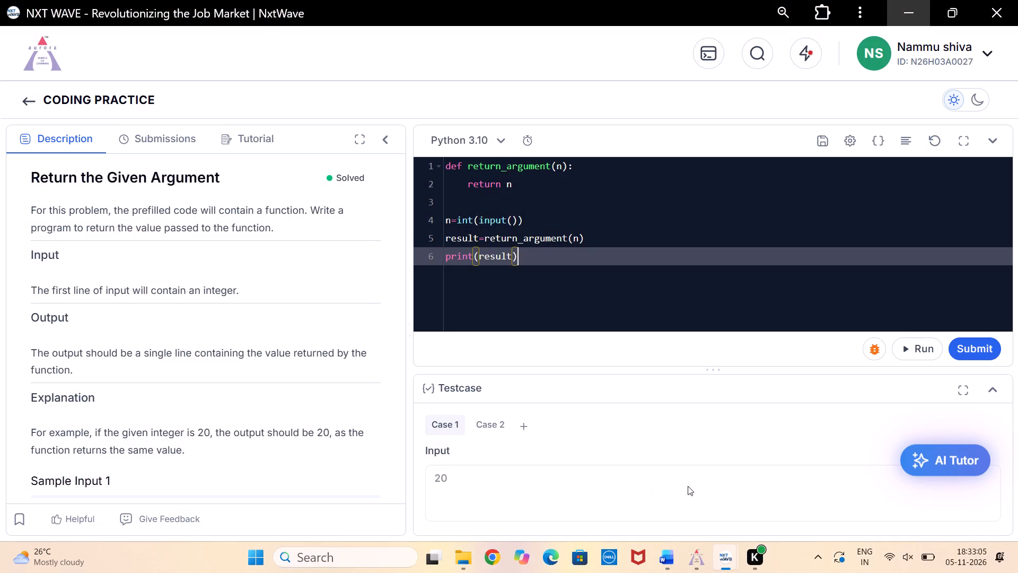
left_click(970, 350)
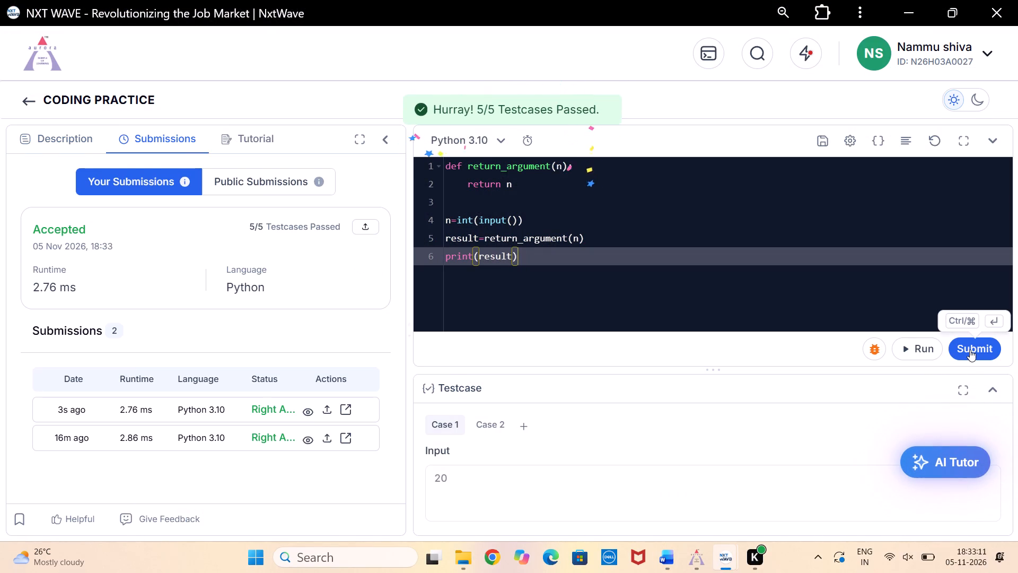
Run the Return the Given Argument code against its sample test cases.
scroll(737, 458, "up", 2)
scroll(737, 458, "down", 1)
scroll(737, 458, "up", 4)
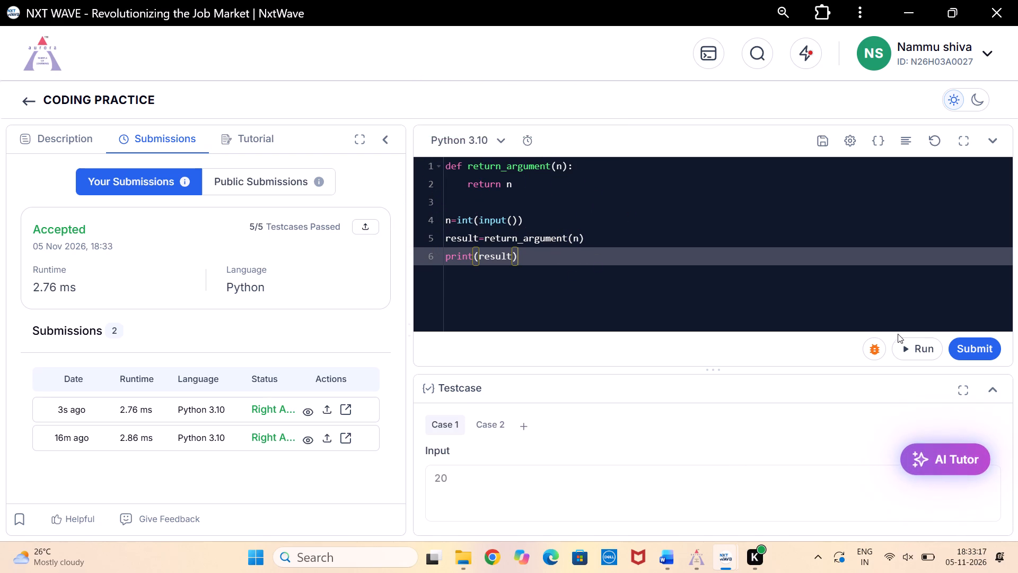
left_click(909, 346)
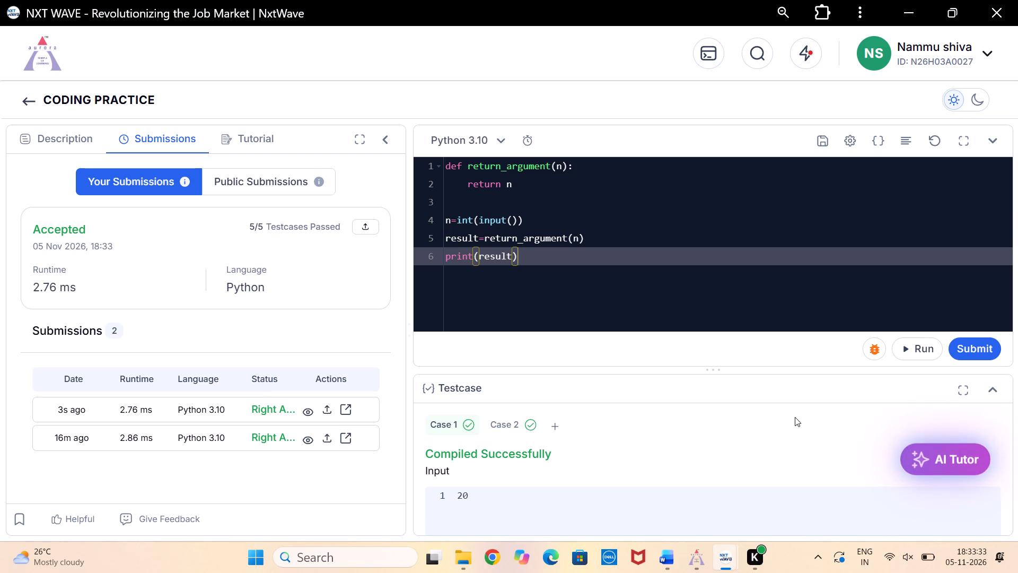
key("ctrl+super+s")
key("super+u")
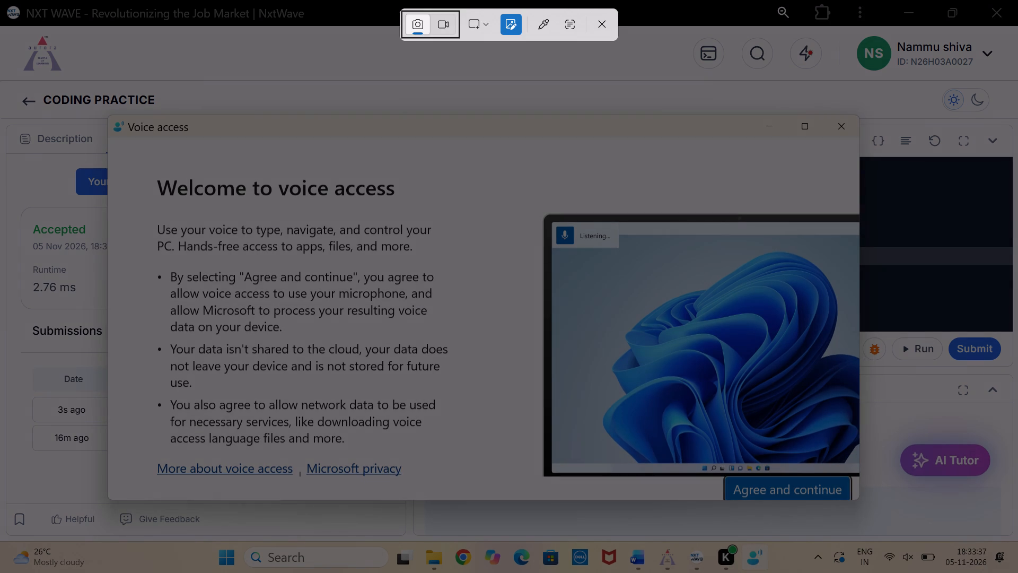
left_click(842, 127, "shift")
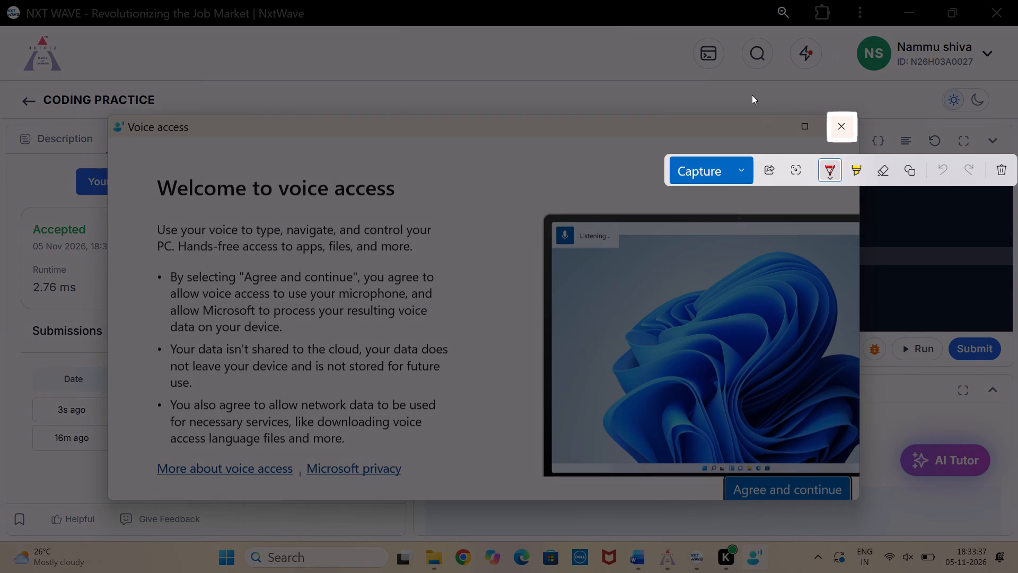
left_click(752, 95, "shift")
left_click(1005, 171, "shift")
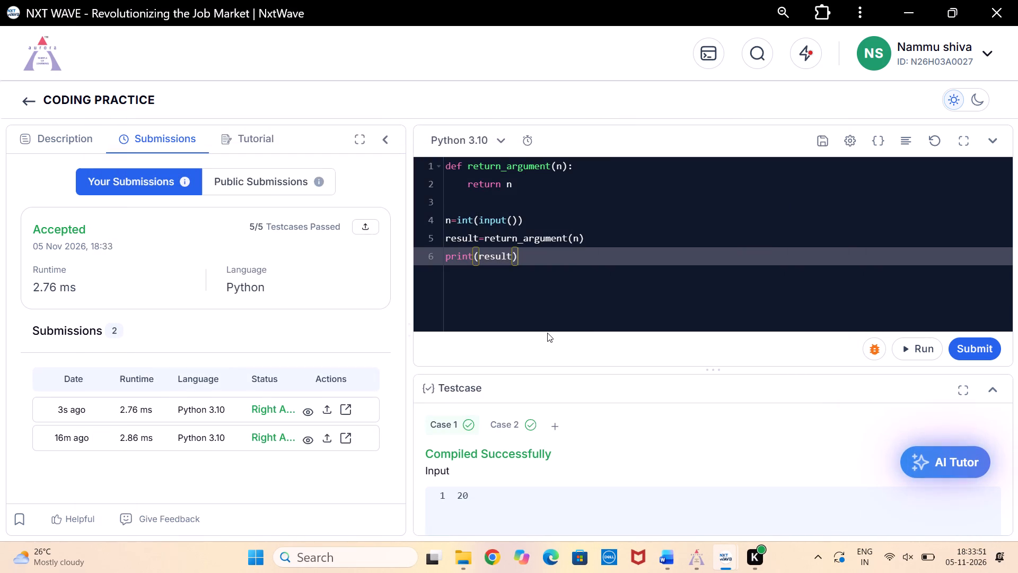
Capture a full-screen screenshot of the accepted Return the Given Argument submission and its testcase result.
key("shift+super+s")
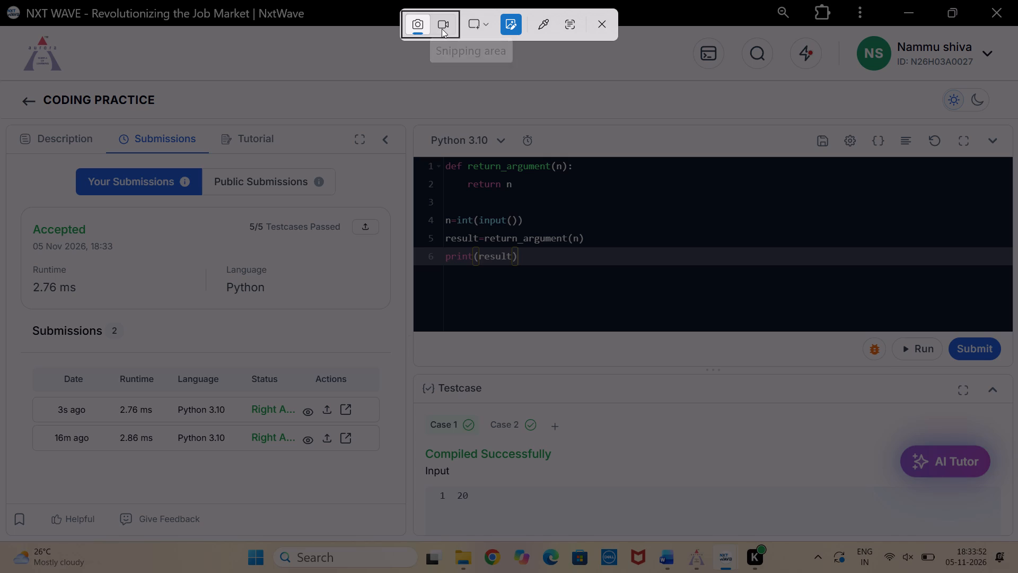
left_click(477, 19)
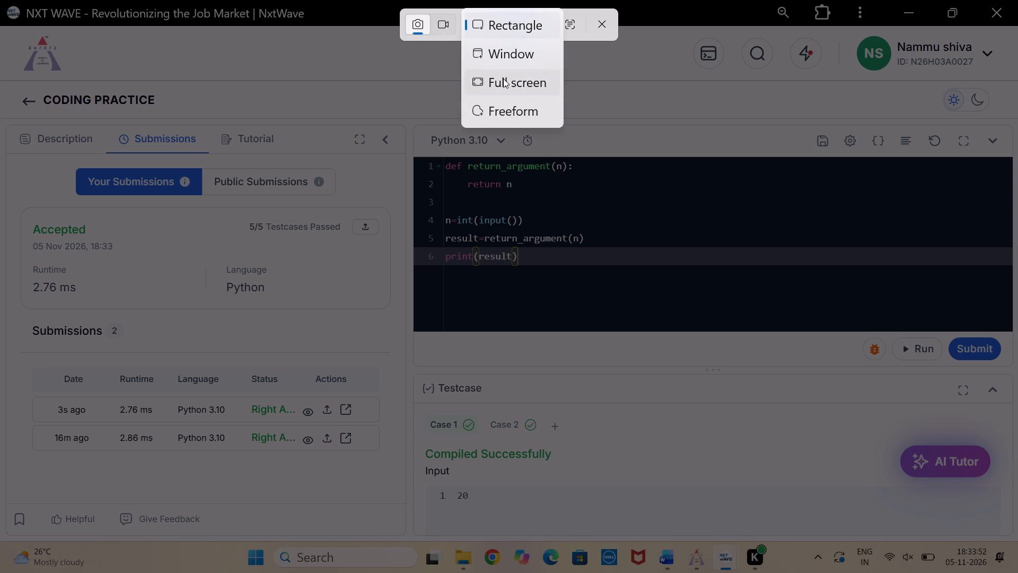
left_click(504, 79)
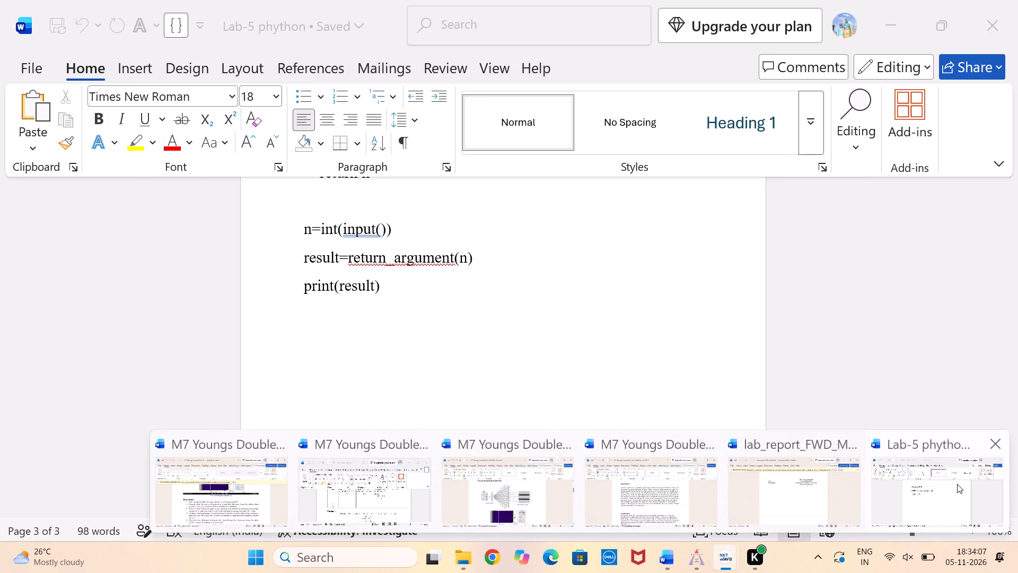
Switch to the Lab-5 phython report in Word and paste the screenshot below the print(result) line, leaving a blank line between.
left_click(957, 484)
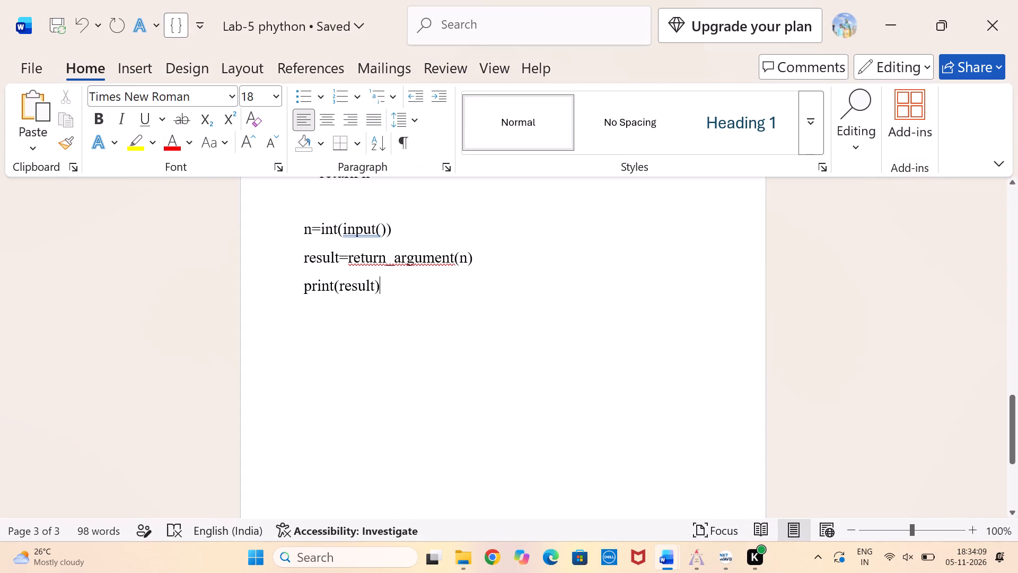
key("Return")
key("Return")
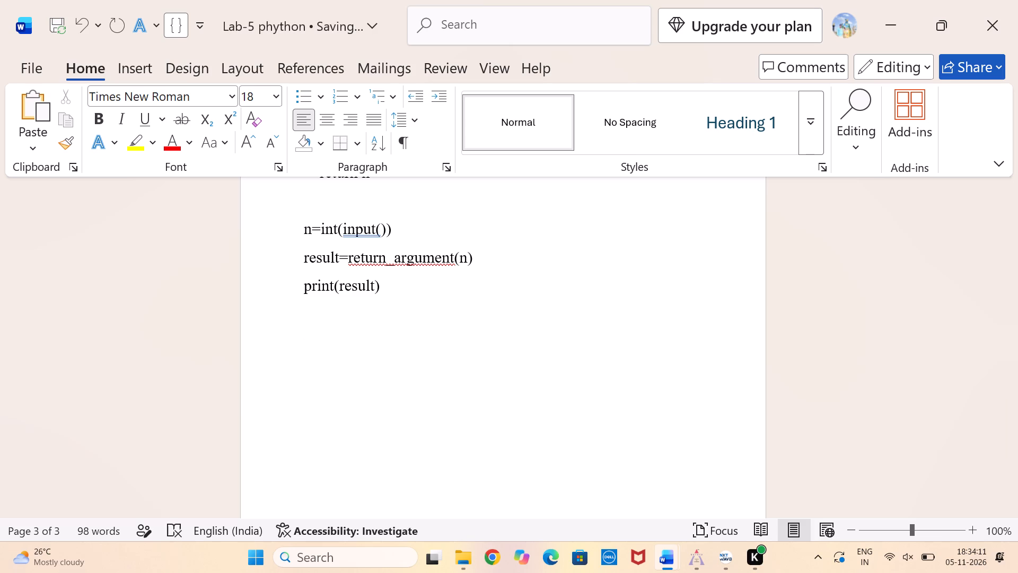
key("ctrl+v")
scroll(492, 291, "down", 2)
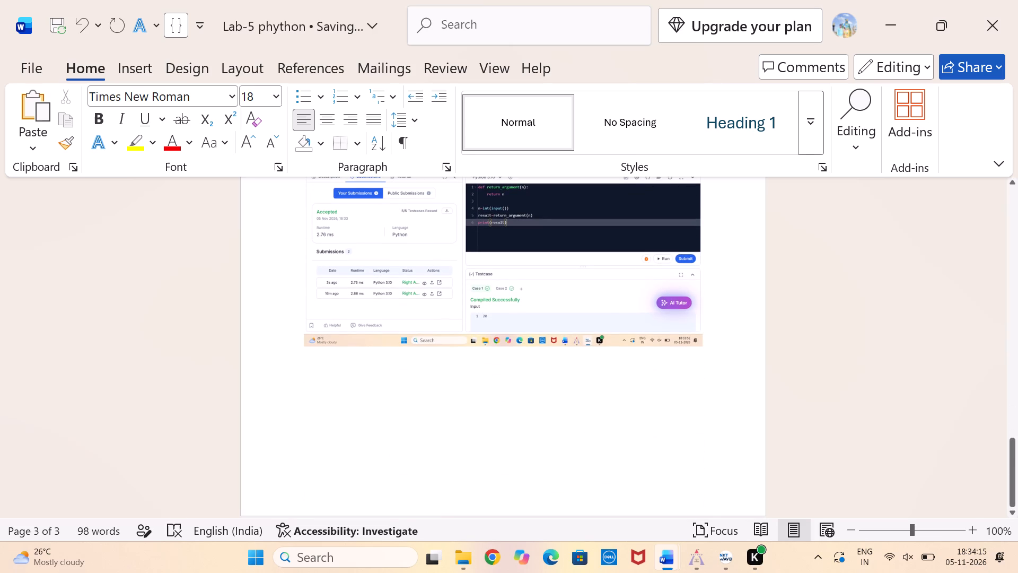
Add the second exercise title "2.Extract digits" below the pasted screenshot, separated by a blank line.
key("Return")
key("Return")
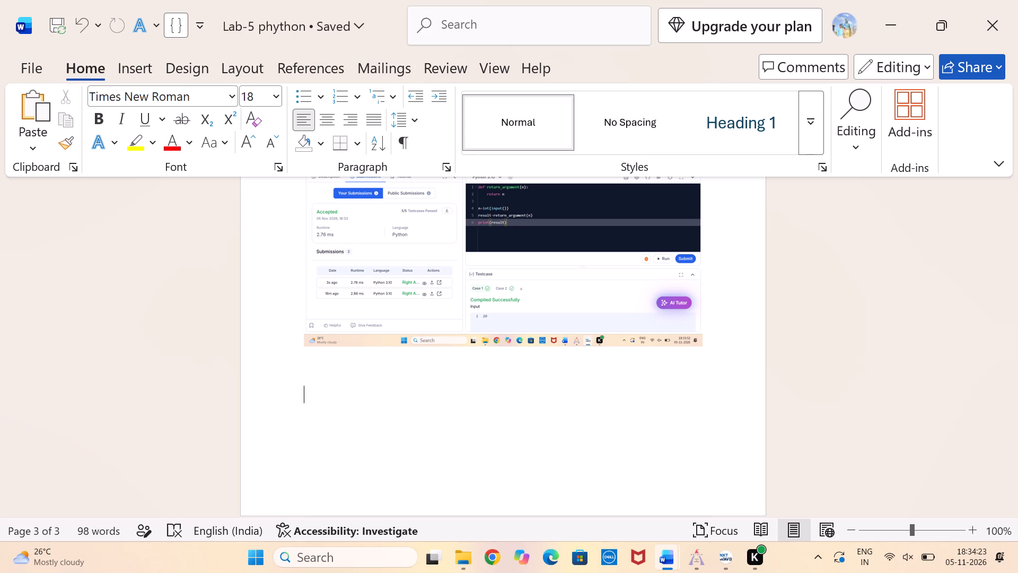
key("2")
key("semicolon")
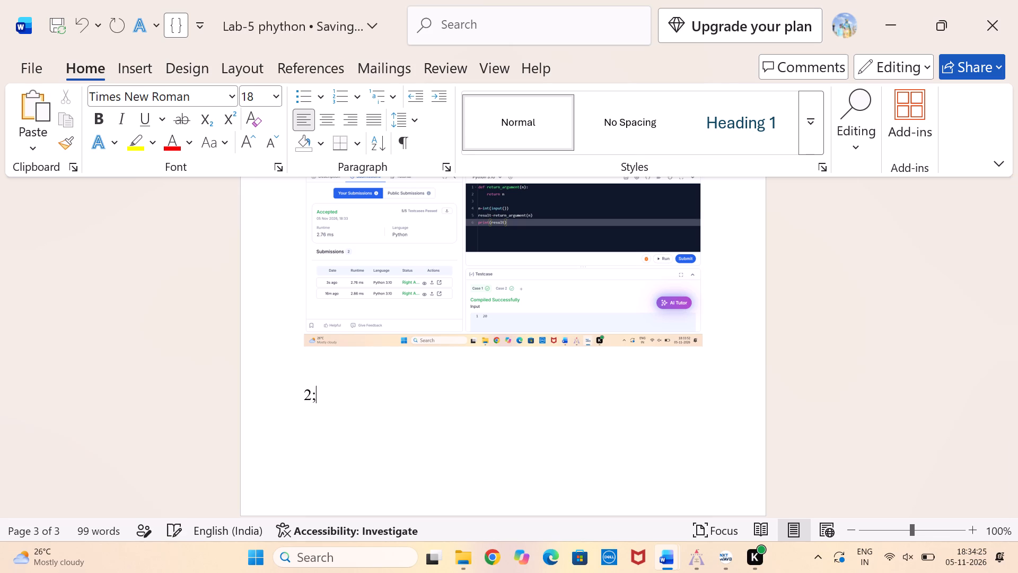
key("BackSpace")
key("period")
key("e")
key("x")
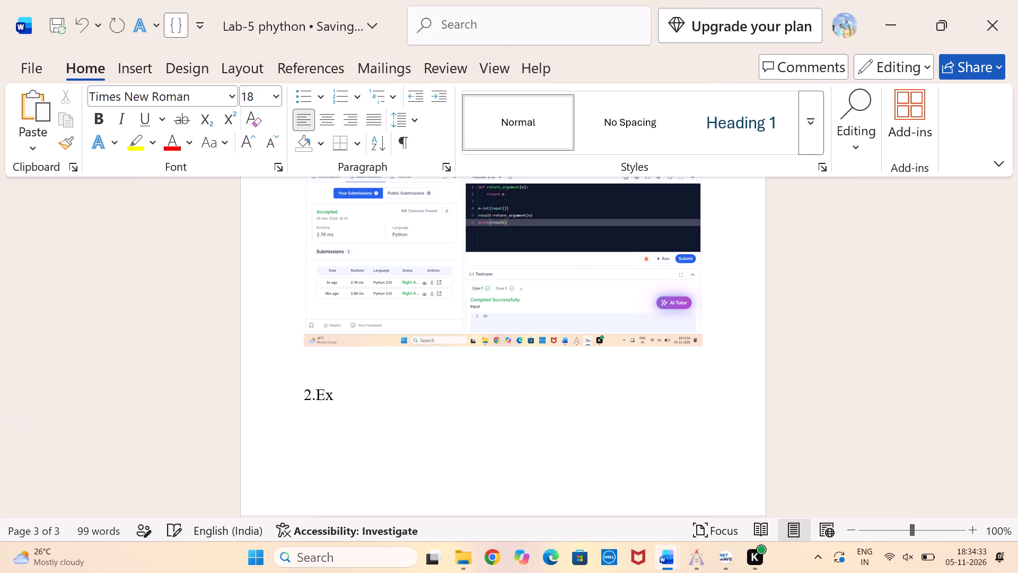
type("tr")
key("a")
key("c")
key("t")
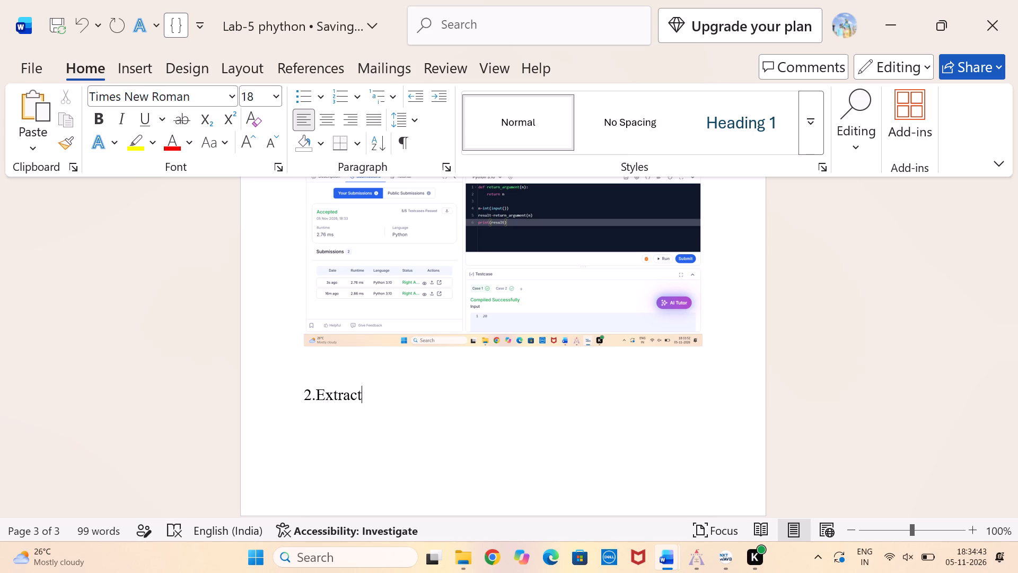
key("space")
type("digi")
type("ts")
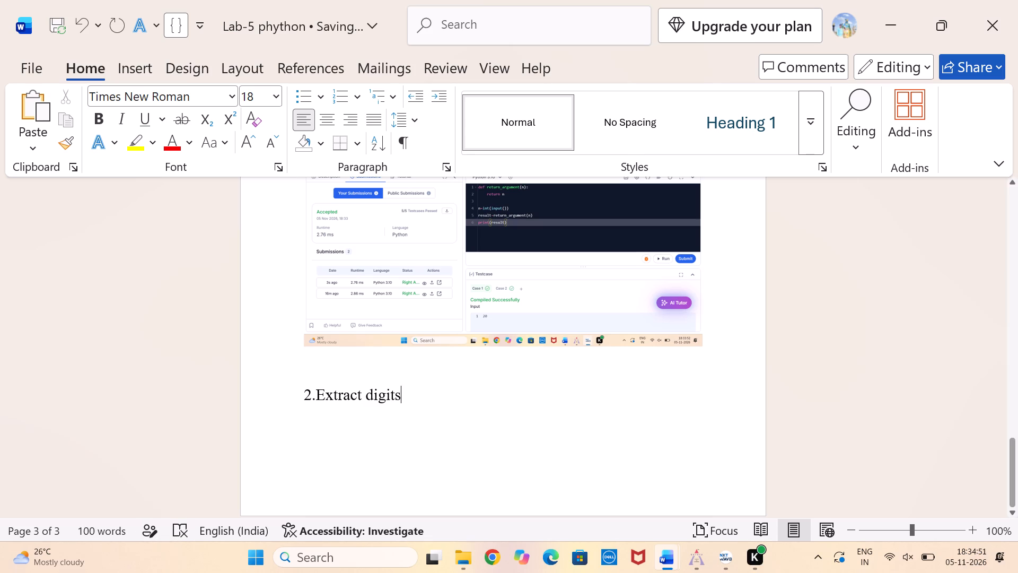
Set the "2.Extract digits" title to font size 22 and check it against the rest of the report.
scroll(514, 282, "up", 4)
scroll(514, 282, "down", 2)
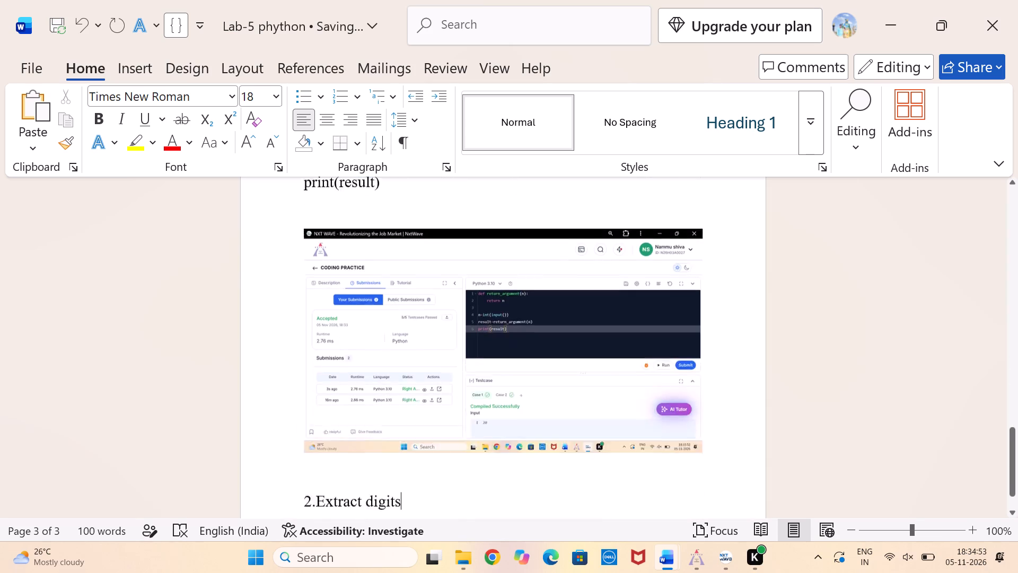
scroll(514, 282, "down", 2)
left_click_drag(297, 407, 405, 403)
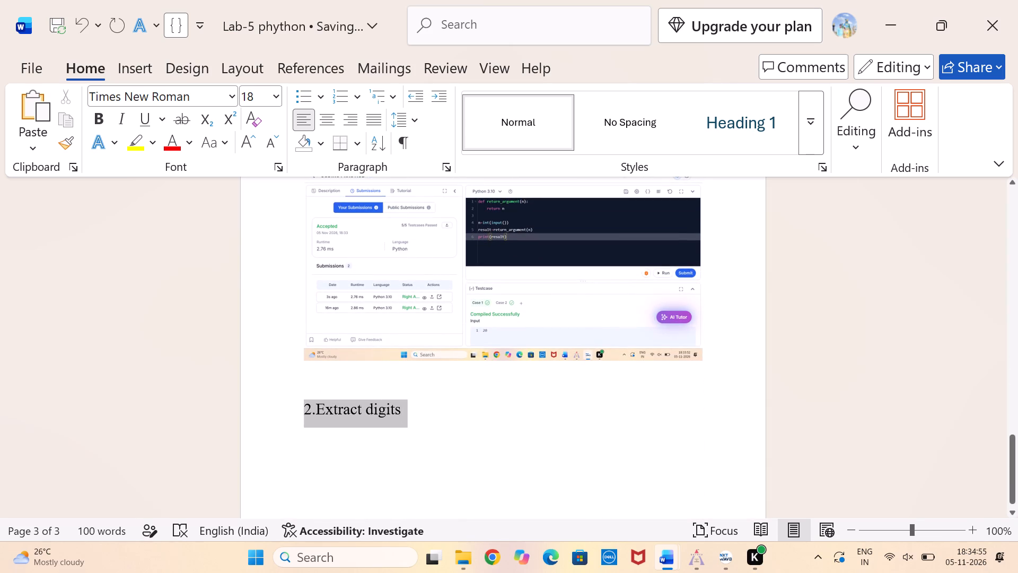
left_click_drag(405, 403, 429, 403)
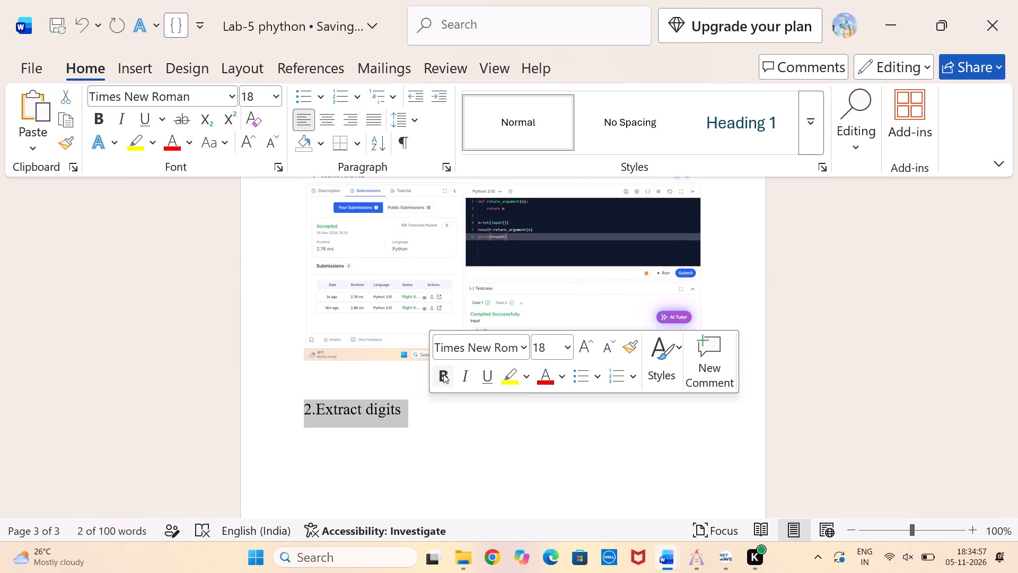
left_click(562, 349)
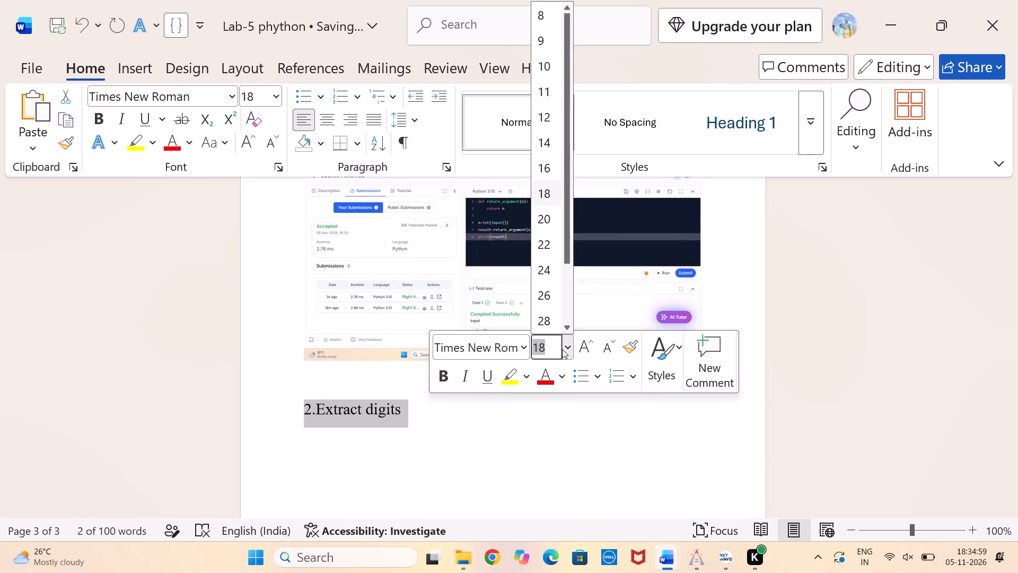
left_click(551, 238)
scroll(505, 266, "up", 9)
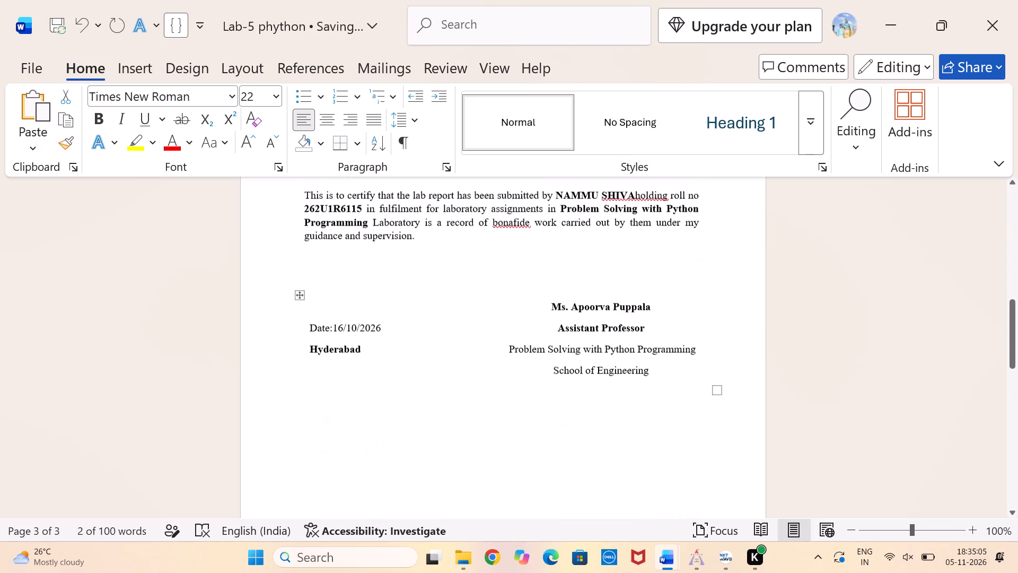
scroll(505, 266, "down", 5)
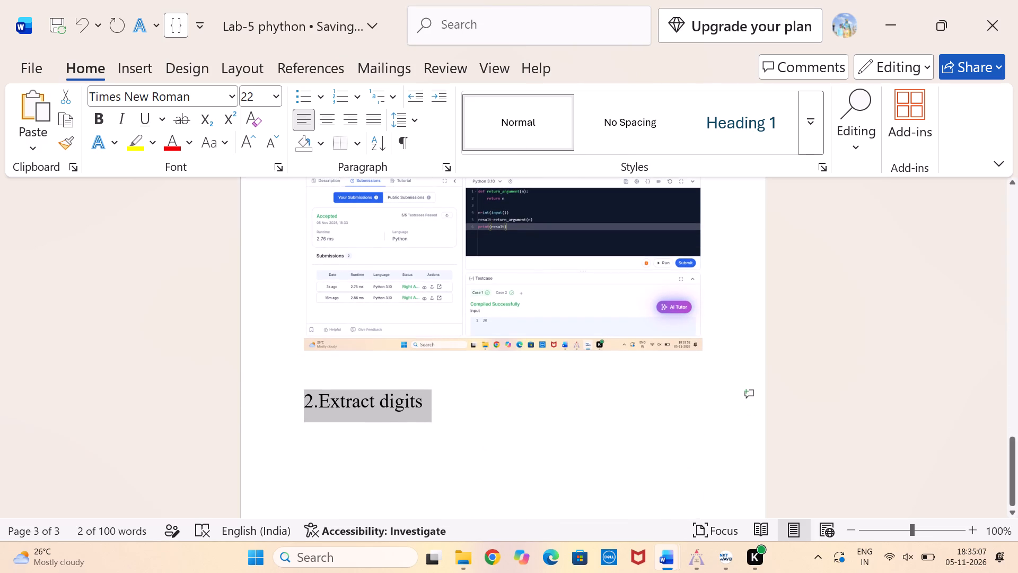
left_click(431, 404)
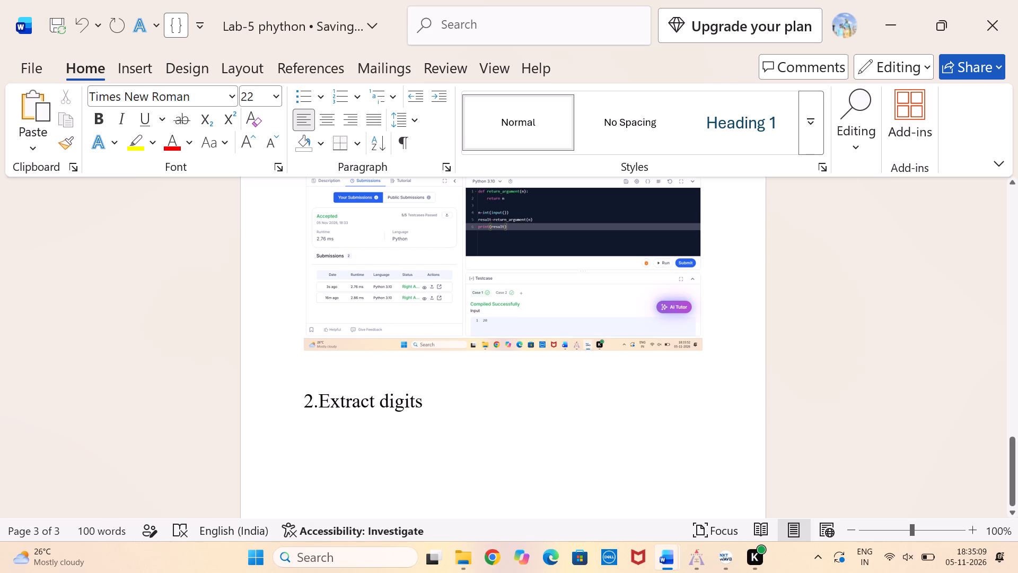
Set the "2.Extract digits" title to font size 20.
left_click_drag(305, 399, 425, 401)
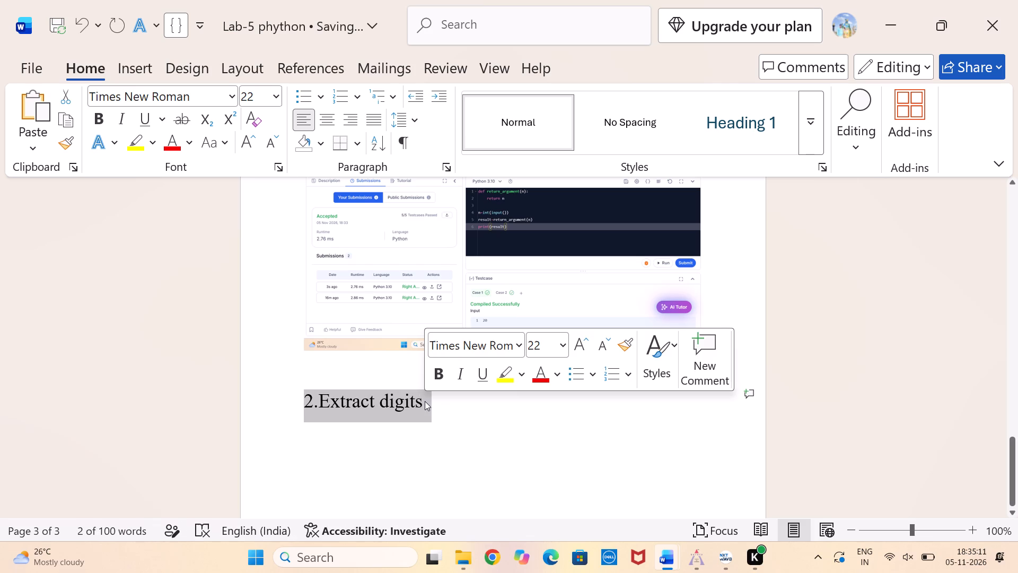
left_click(560, 345)
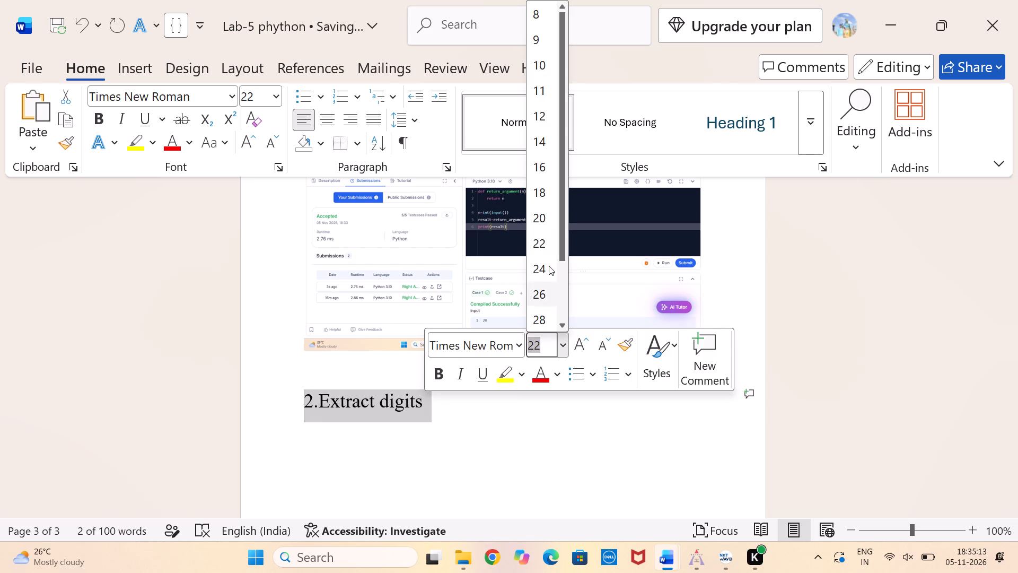
left_click(543, 224)
left_click(427, 479)
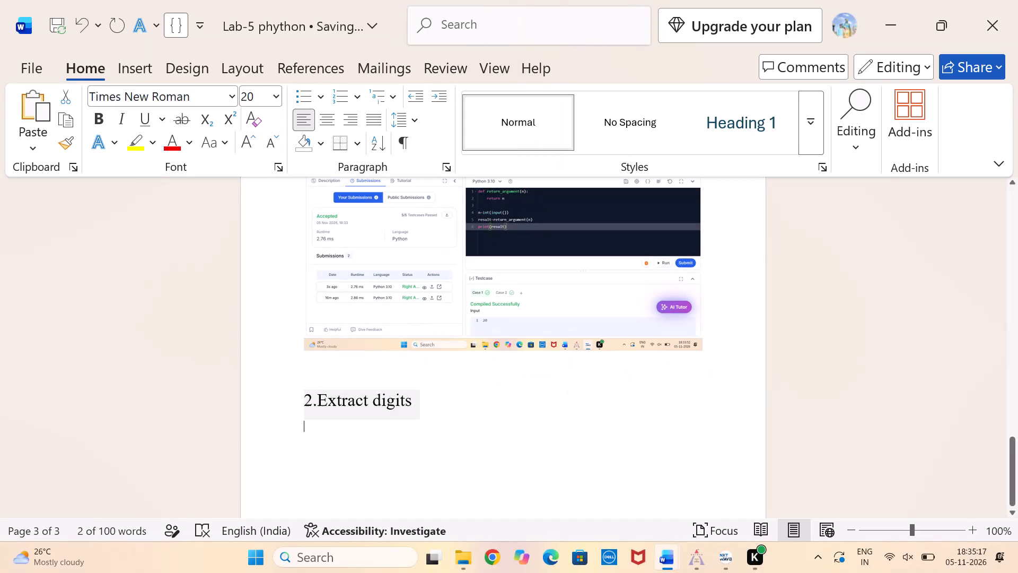
Add a "Code:" label below the "2.Extract digits" title after a blank line, and start a new line under it.
left_click(451, 402)
key("Return")
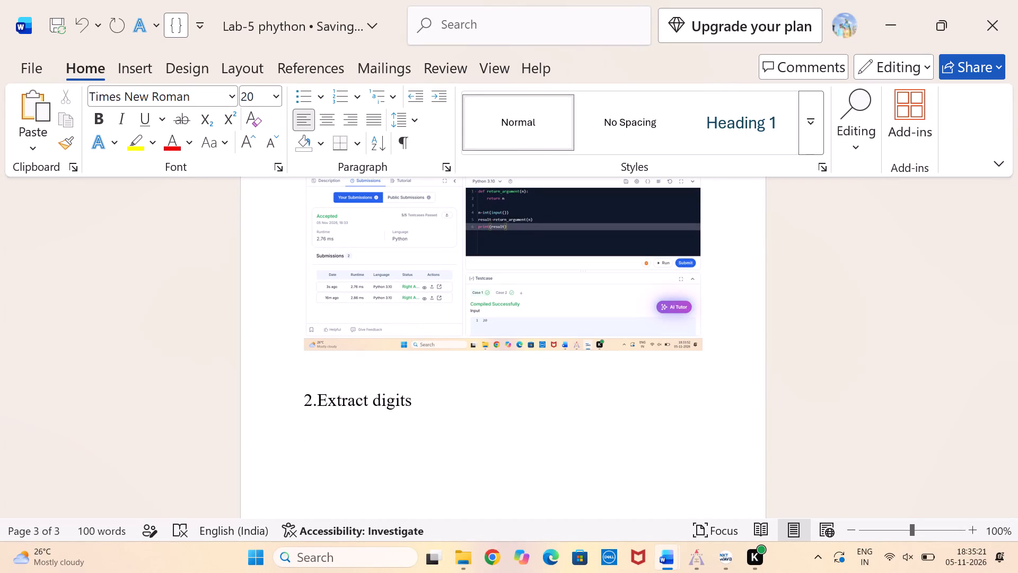
key("Return")
key("BackSpace")
key("Return")
key("c")
key("o")
type("de")
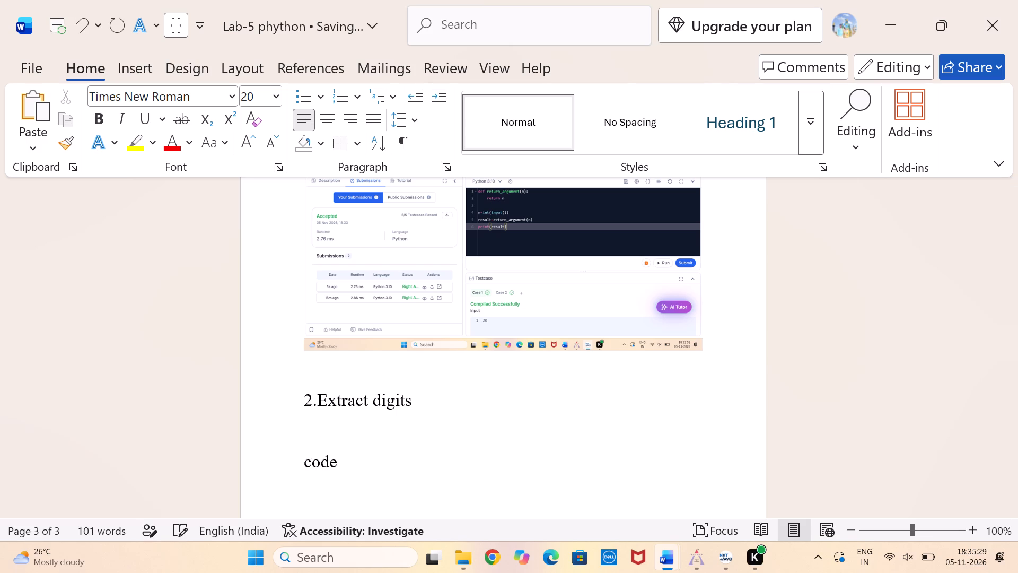
key("shift+colon")
key("Return")
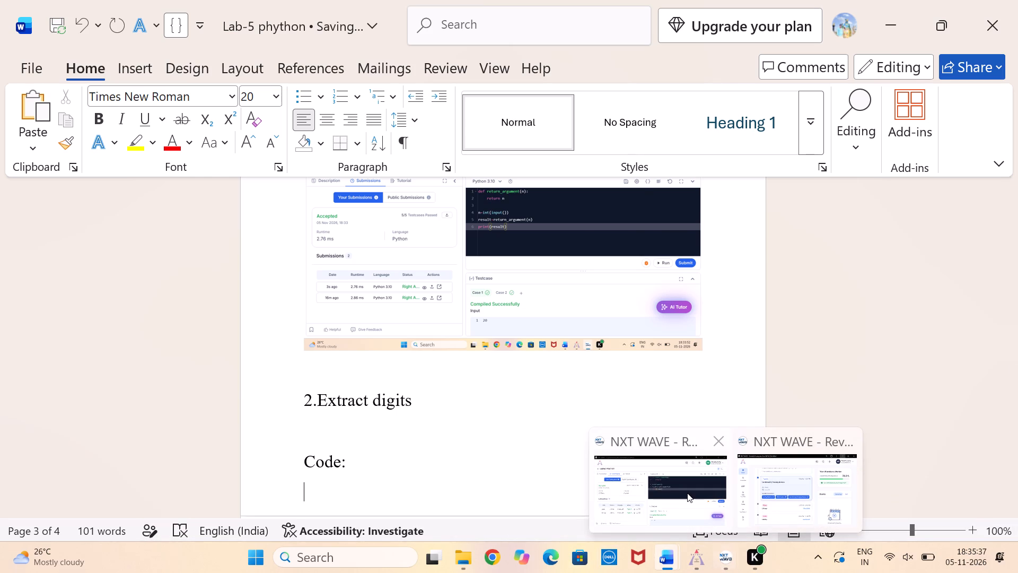
Switch to NxtWave and open the solved Extract Digits problem from the Functions coding practice that follows the built-in functions material.
left_click(687, 492)
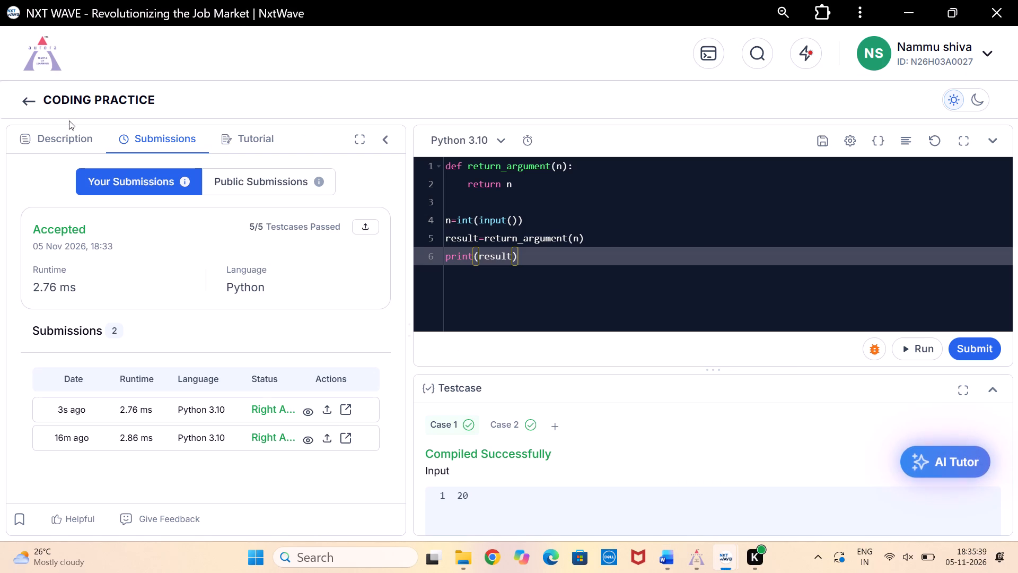
left_click(32, 101)
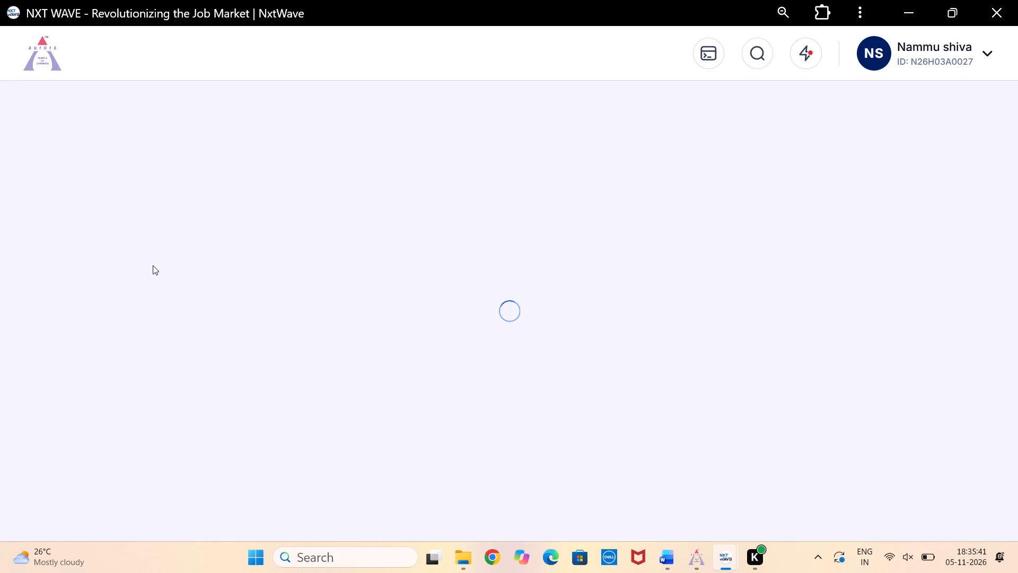
scroll(153, 265, "down", 3)
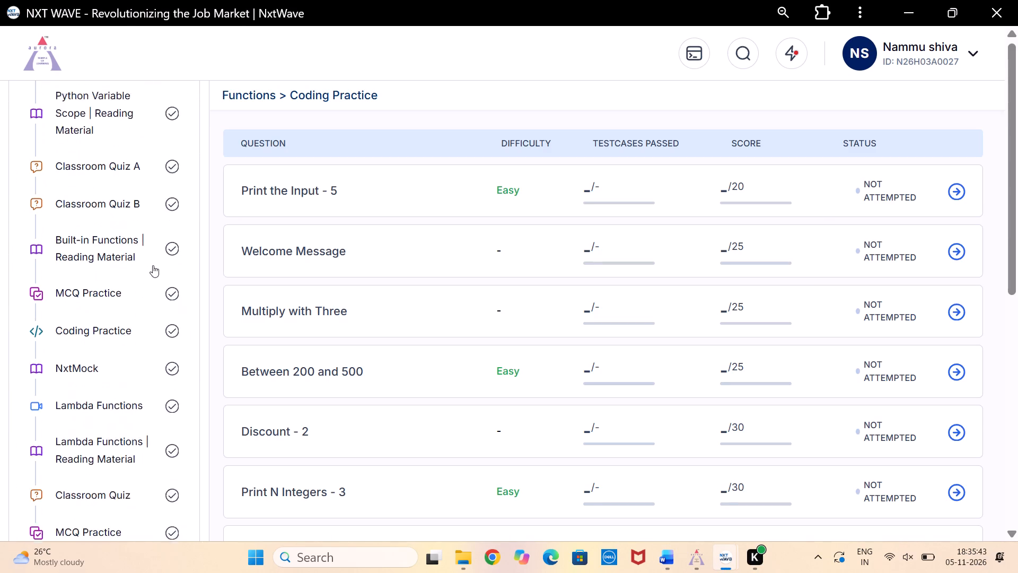
scroll(153, 265, "down", 3)
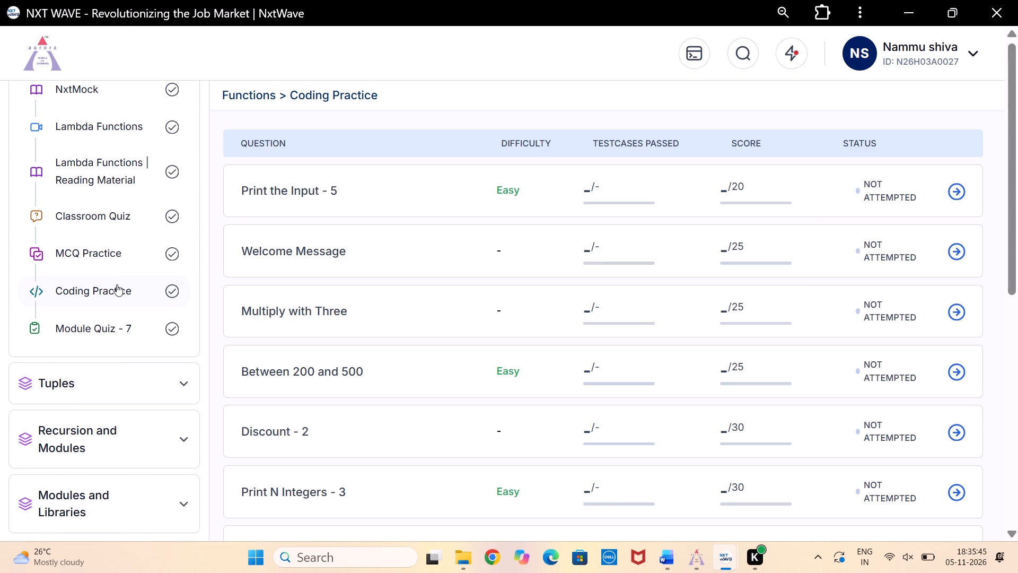
left_click(117, 284)
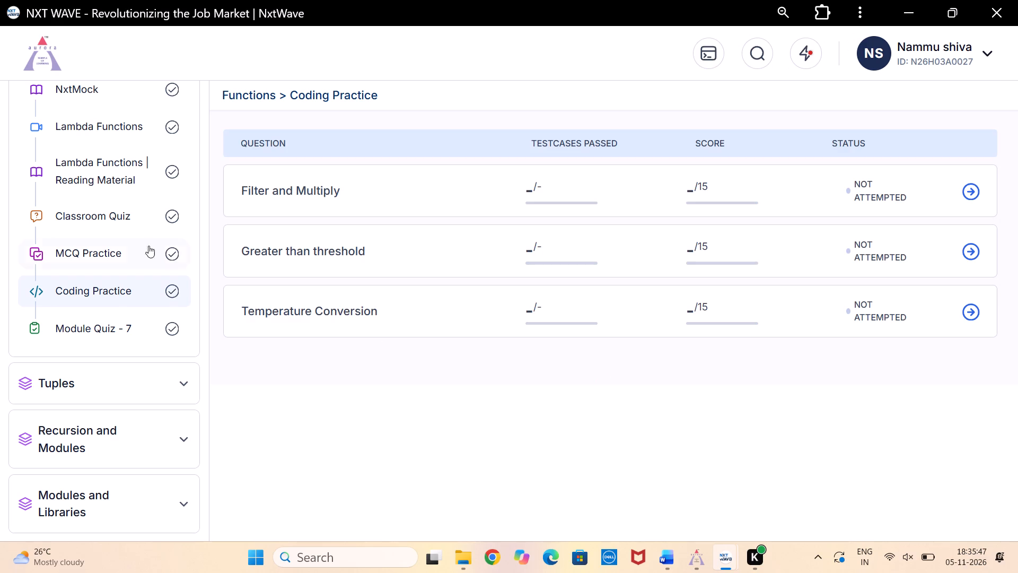
scroll(106, 211, "up", 3)
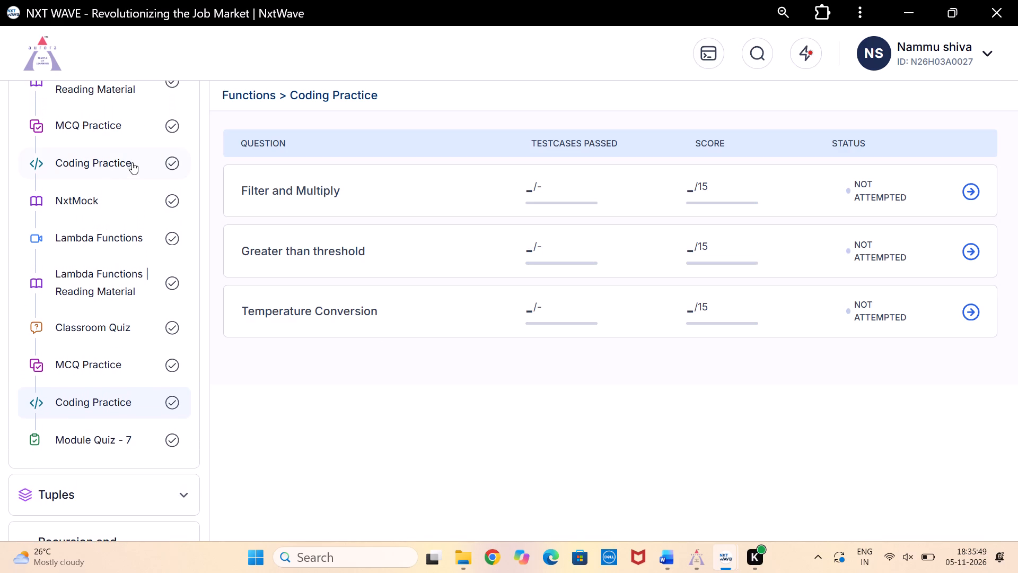
left_click(133, 166)
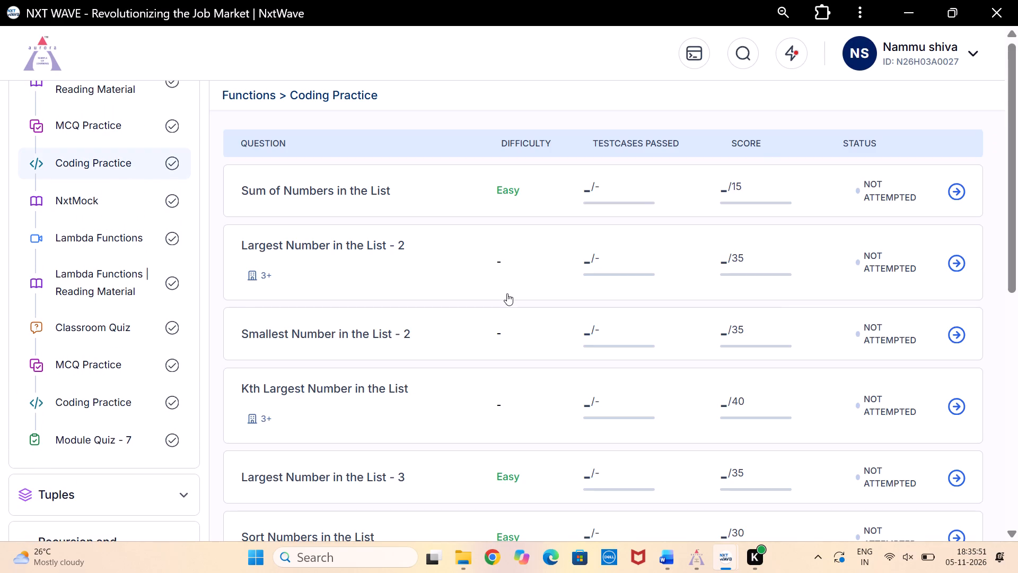
scroll(507, 293, "down", 6)
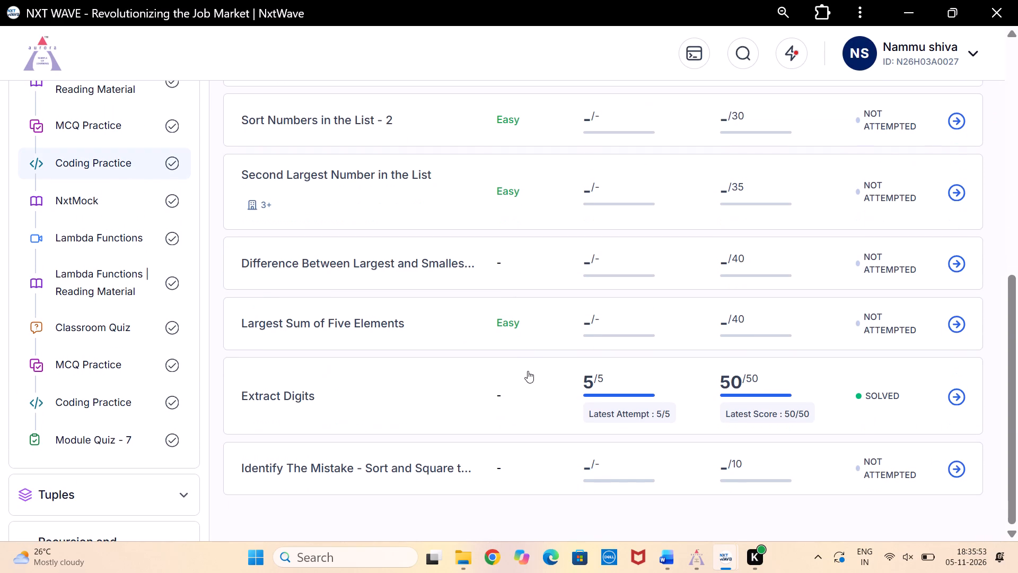
left_click(528, 371)
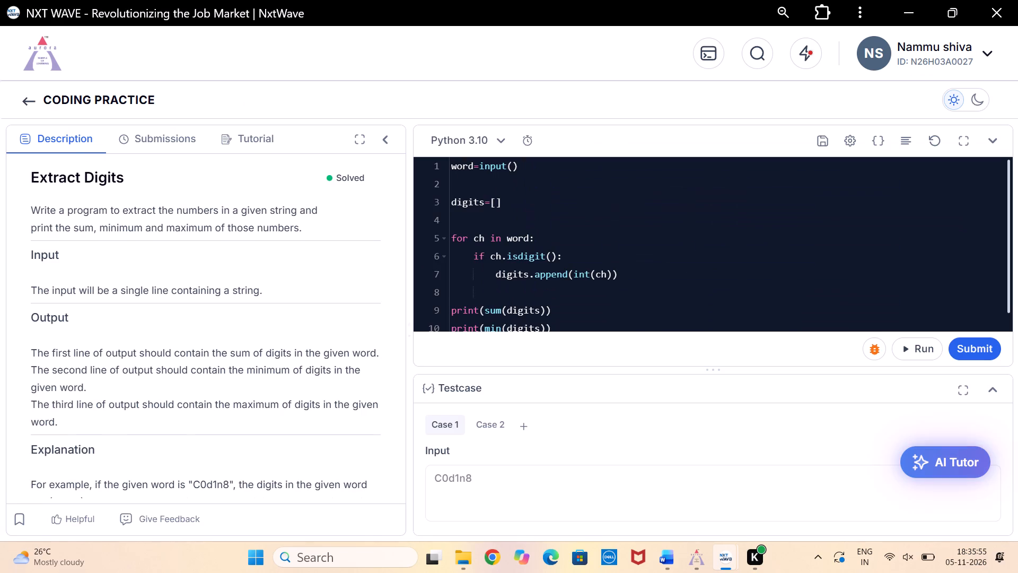
Copy the whole Extract Digits solution, from word=input() through print(max(digits)).
left_click_drag(450, 164, 519, 298)
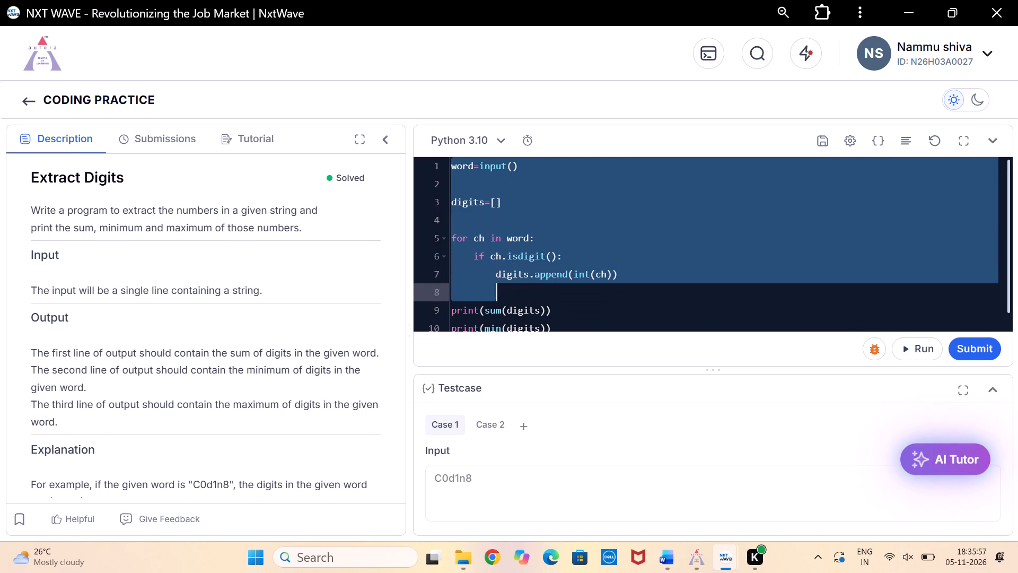
left_click_drag(519, 298, 563, 337)
key("ctrl+c")
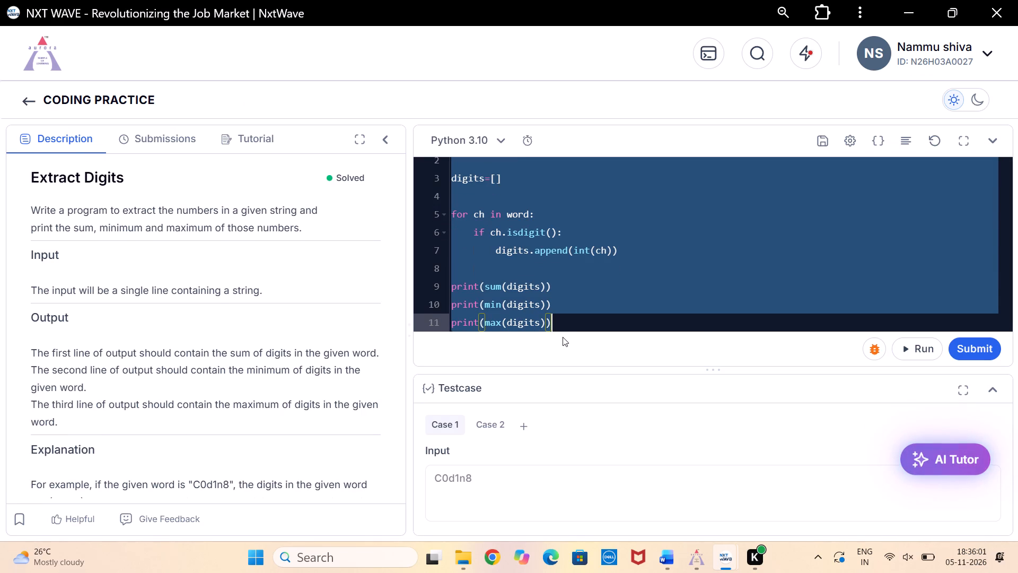
left_click(585, 323)
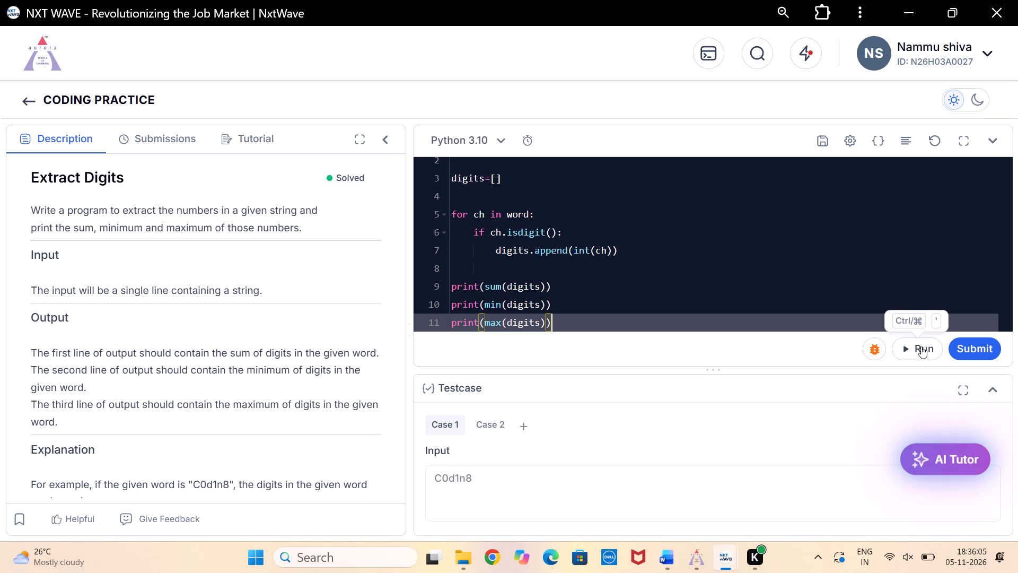
Run the Extract Digits code against its test cases and submit it.
left_click(920, 346)
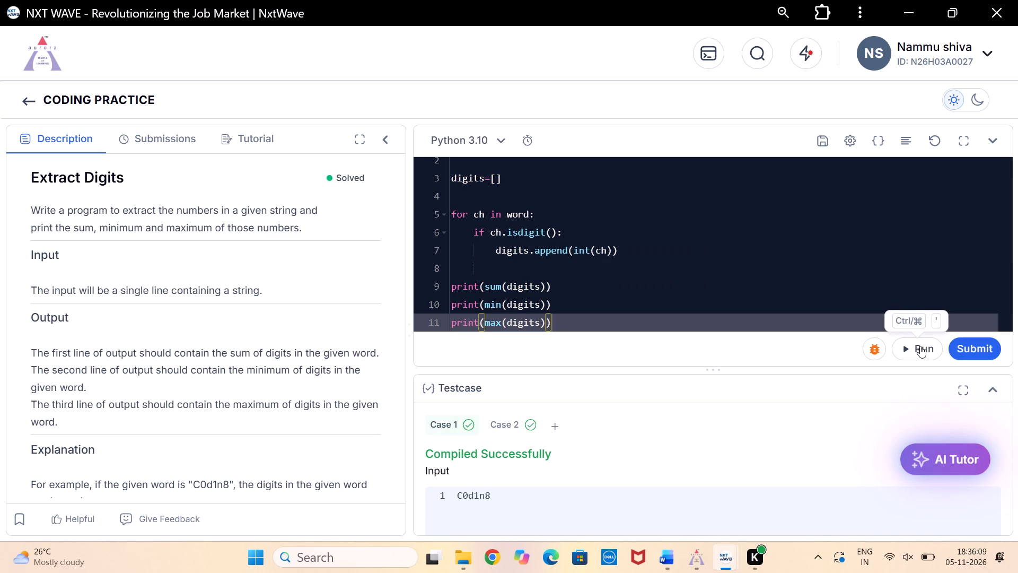
left_click(978, 351)
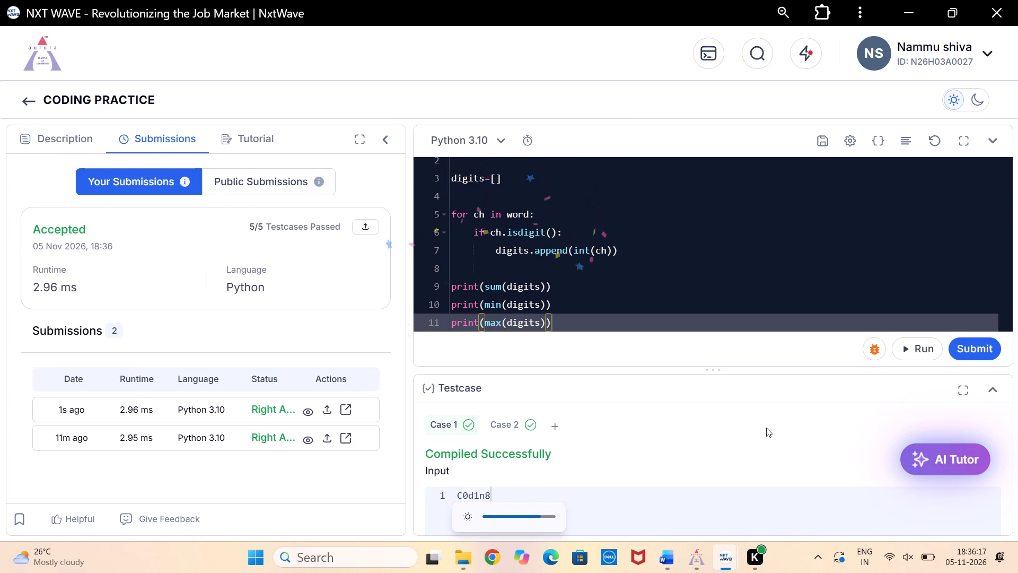
Capture a full-screen screenshot of the Extract Digits submission result.
key("shift+super+s")
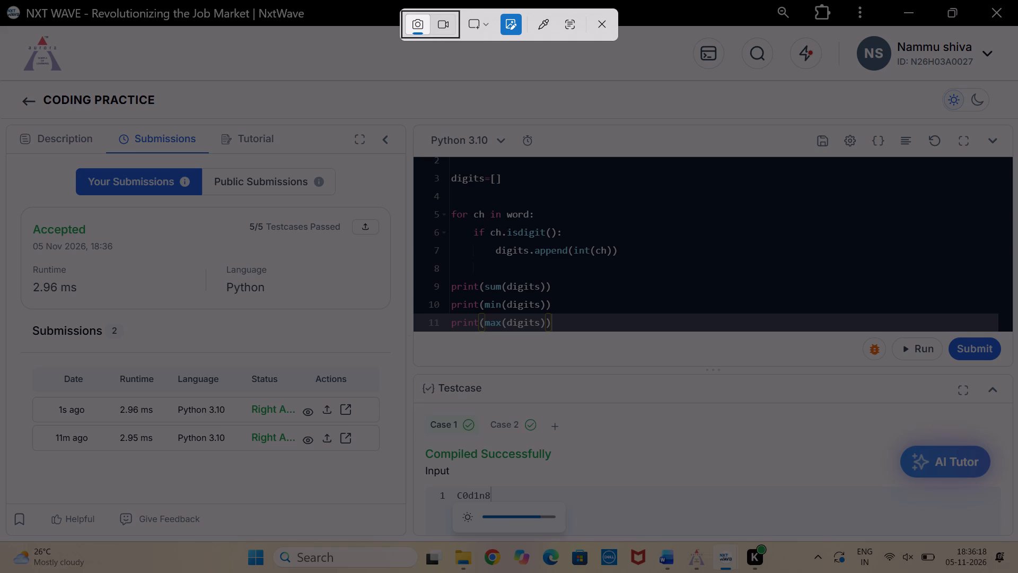
left_click(475, 25)
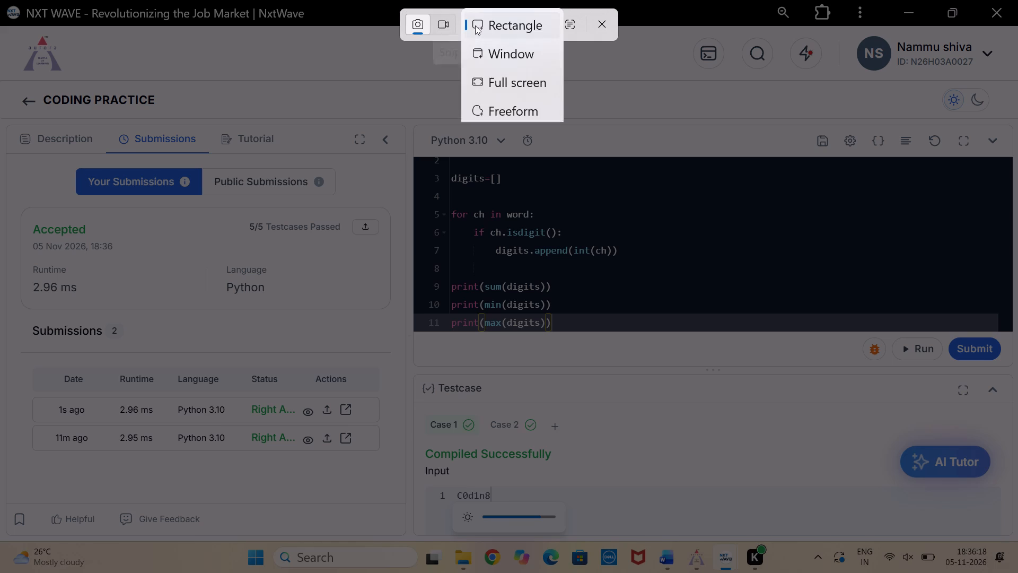
left_click(497, 79)
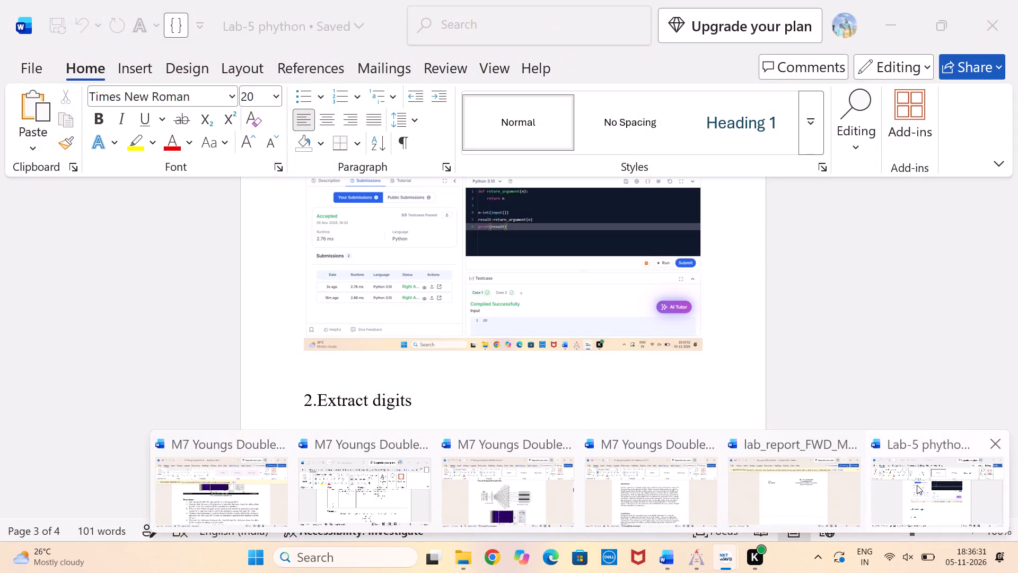
Switch to the Lab-5 phython Word document and paste the Extract Digits code from clipboard history under its "Code:" label.
left_click(917, 485)
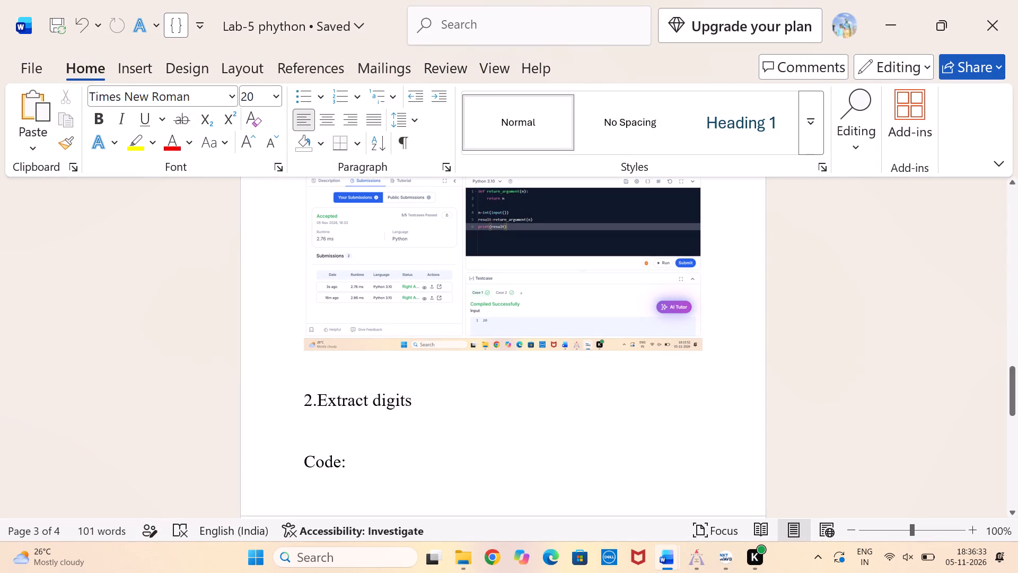
key("super+v")
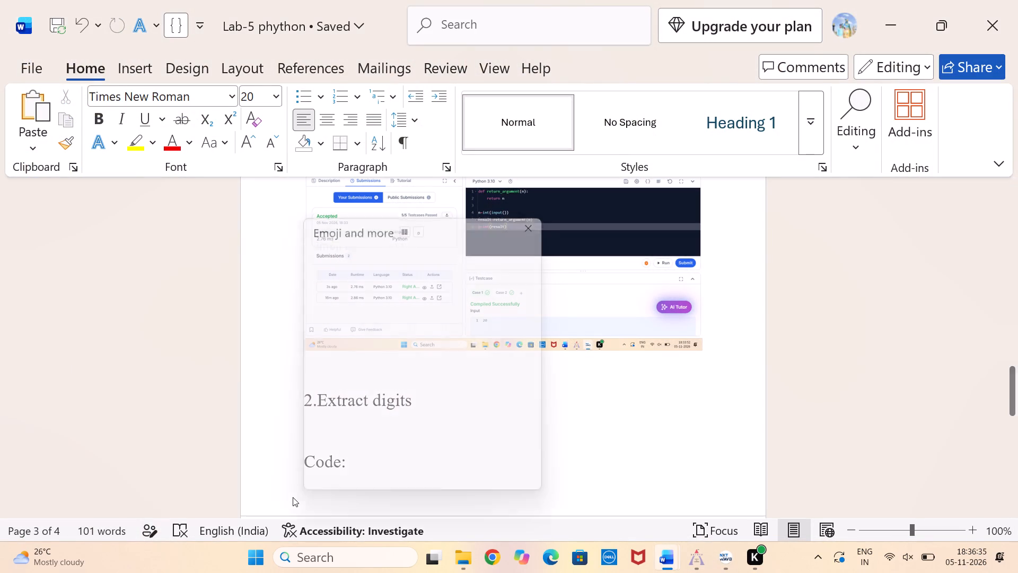
scroll(401, 386, "down", 1)
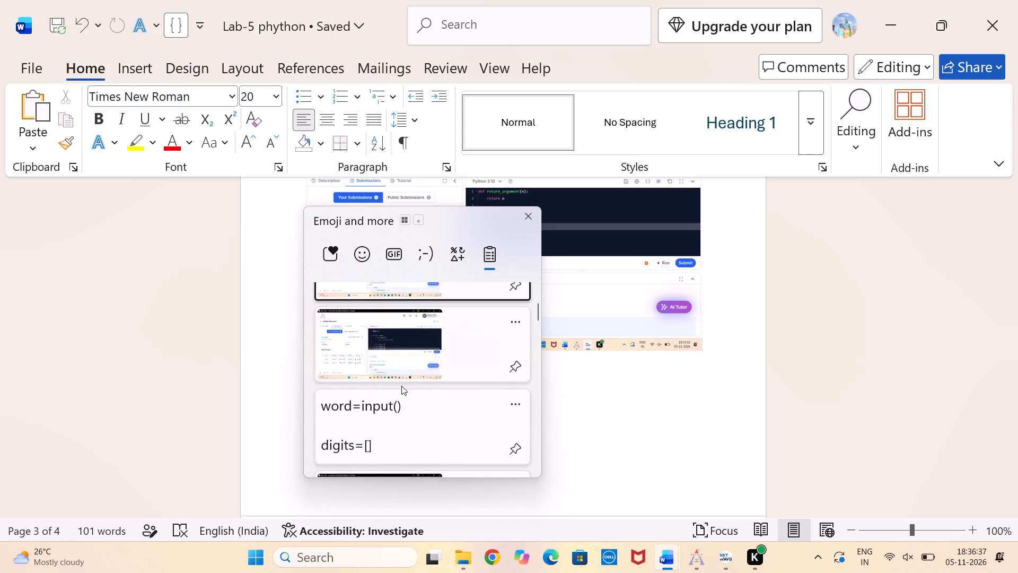
left_click(408, 416)
key("ctrl+v")
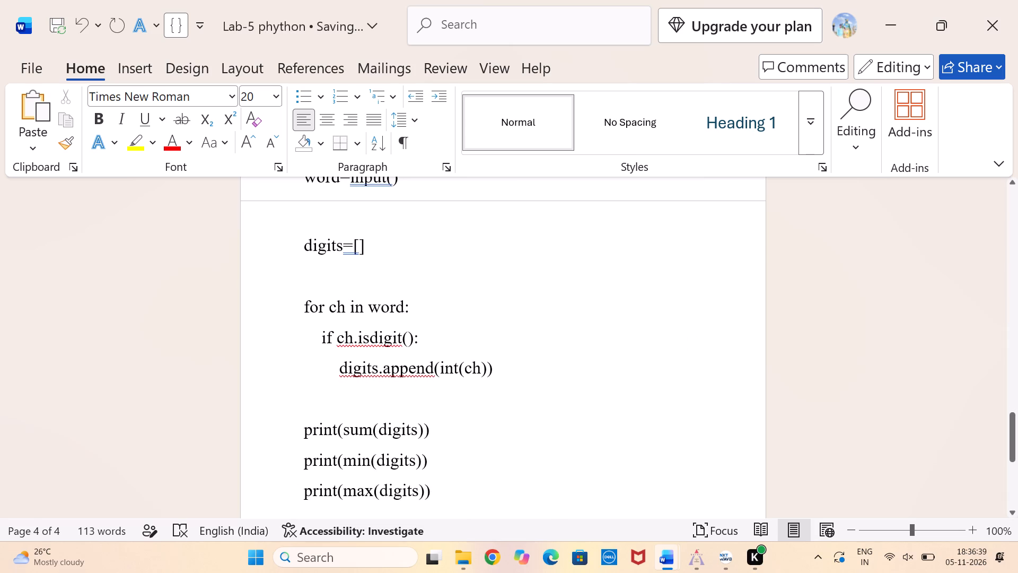
Paste the Extract Digits result screenshot from clipboard history on a new line below the code.
key("Return")
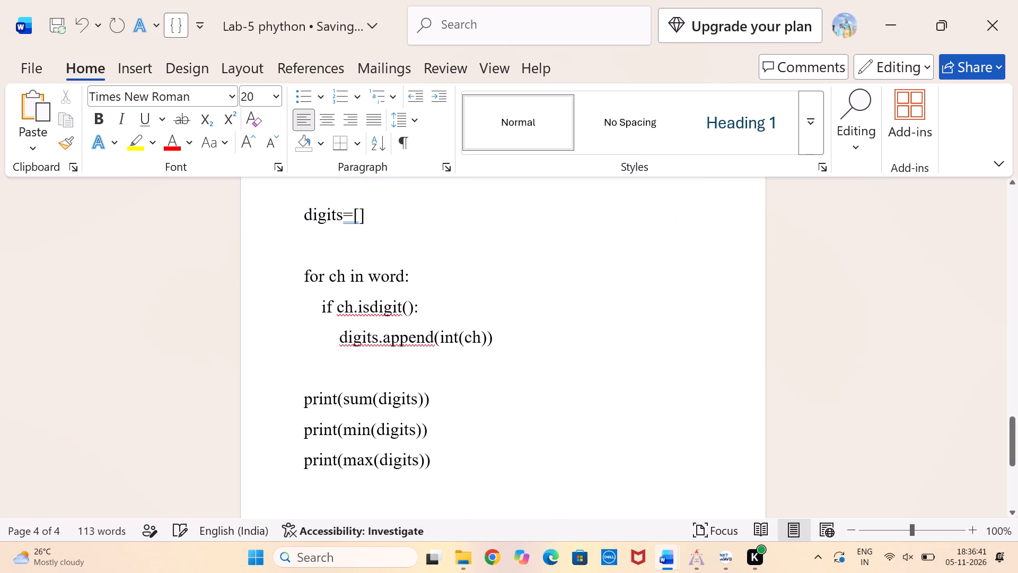
key("super+v")
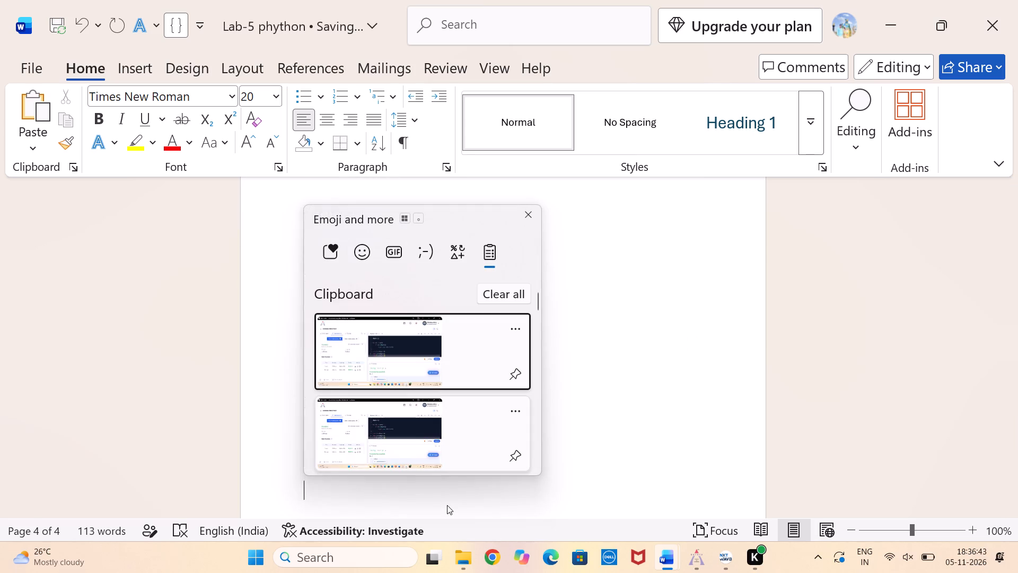
left_click(430, 363)
key("ctrl+v")
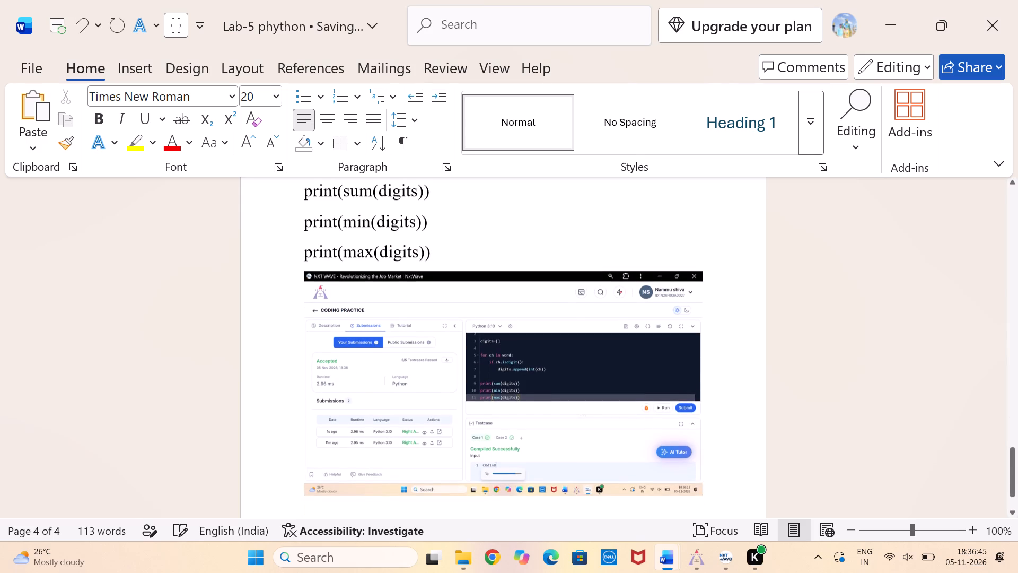
Replace the date on the certificate page with 08-11-2026.
scroll(471, 399, "down", 1)
scroll(471, 399, "up", 6)
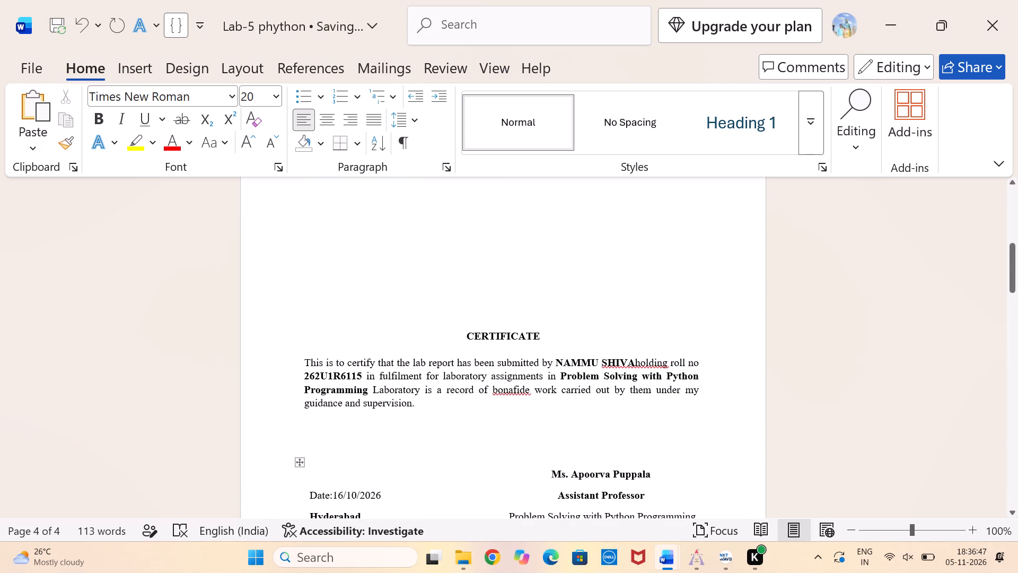
scroll(471, 399, "down", 2)
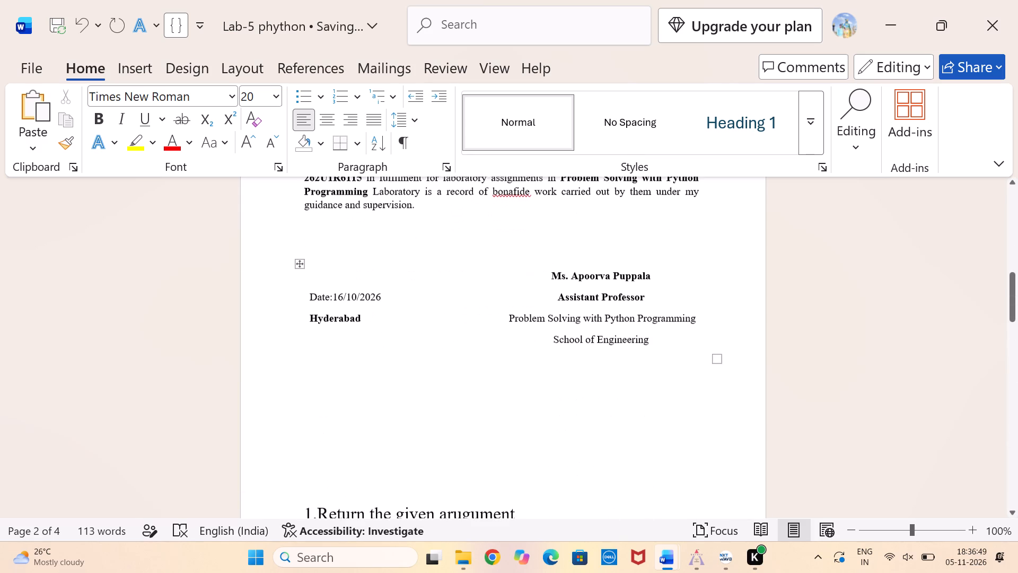
left_click_drag(332, 295, 367, 286)
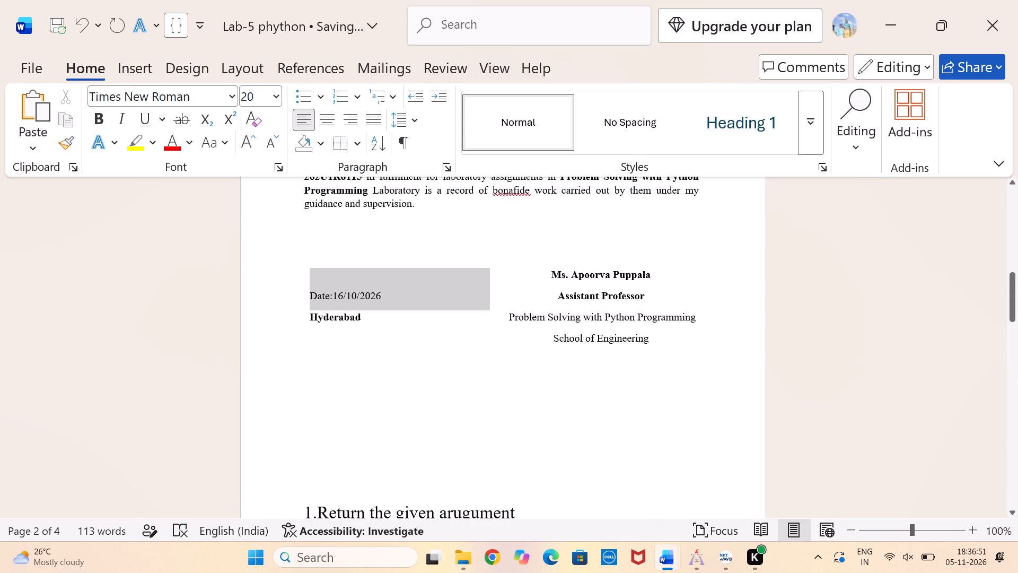
left_click_drag(367, 286, 368, 286)
left_click(343, 255)
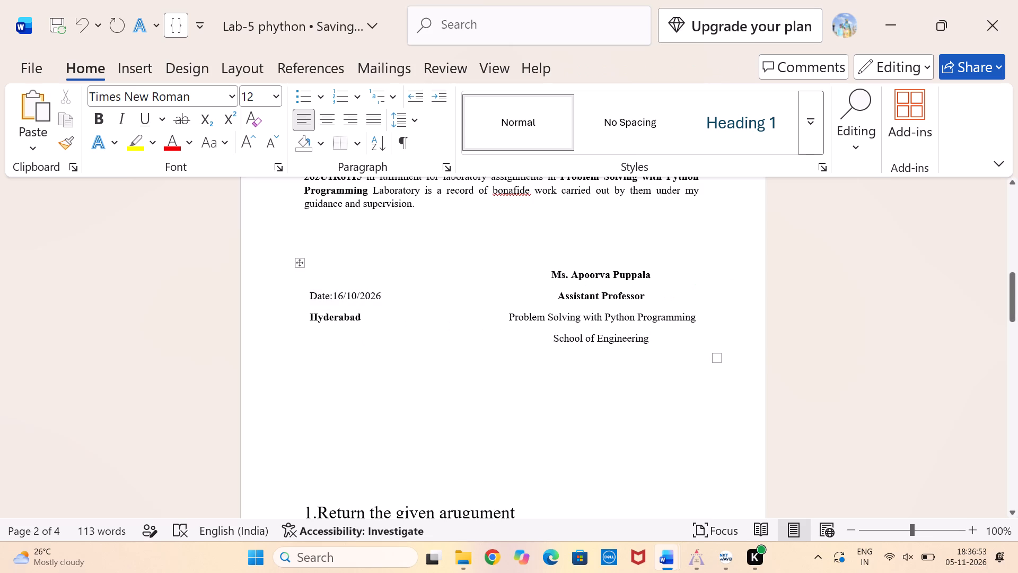
left_click(383, 296)
key("BackSpace")
key("BackSpace")
key("BackSpace")
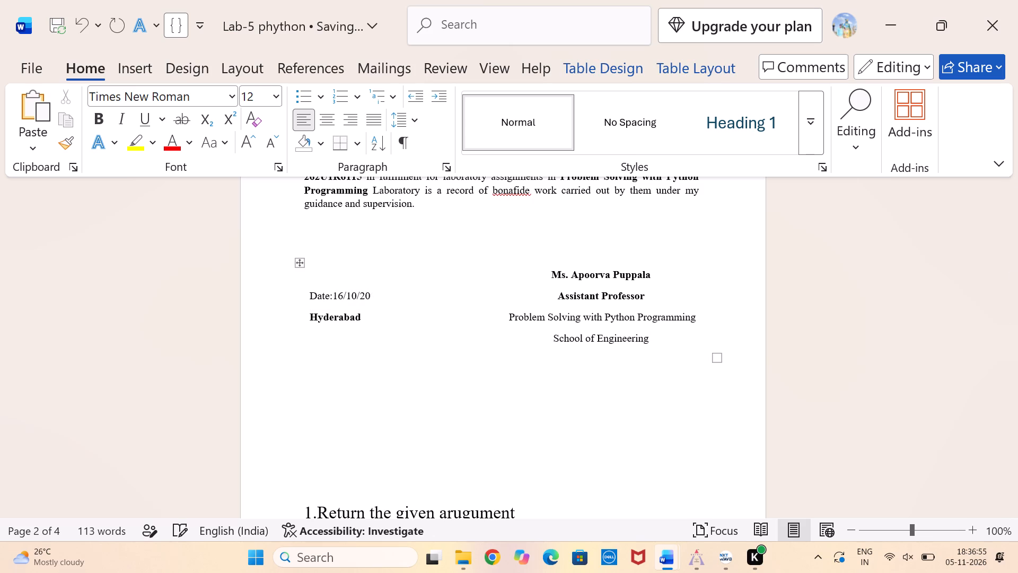
key("BackSpace")
key("BackSpace")
key("BackSpace")
key("BackSpace")
key("BackSpace")
key("BackSpace")
key("BackSpace")
key("BackSpace")
key("0")
key("BackSpace")
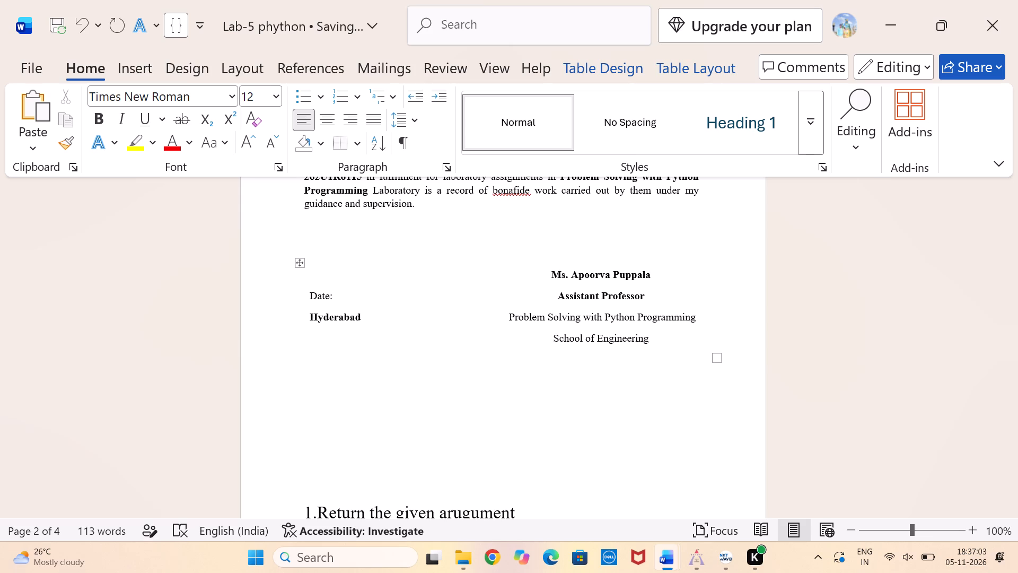
key("0")
key("8")
key("minus")
type("11")
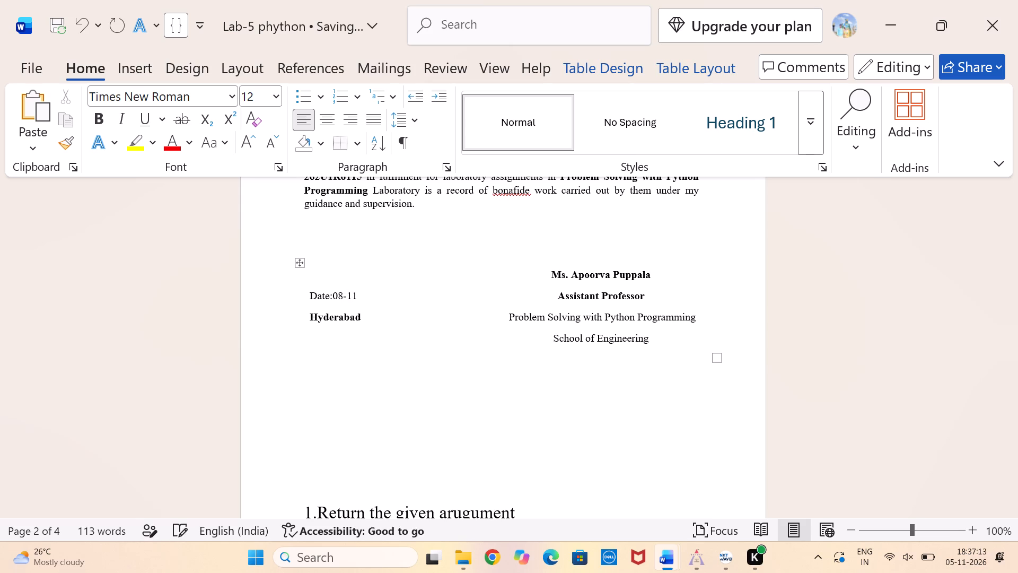
key("minus")
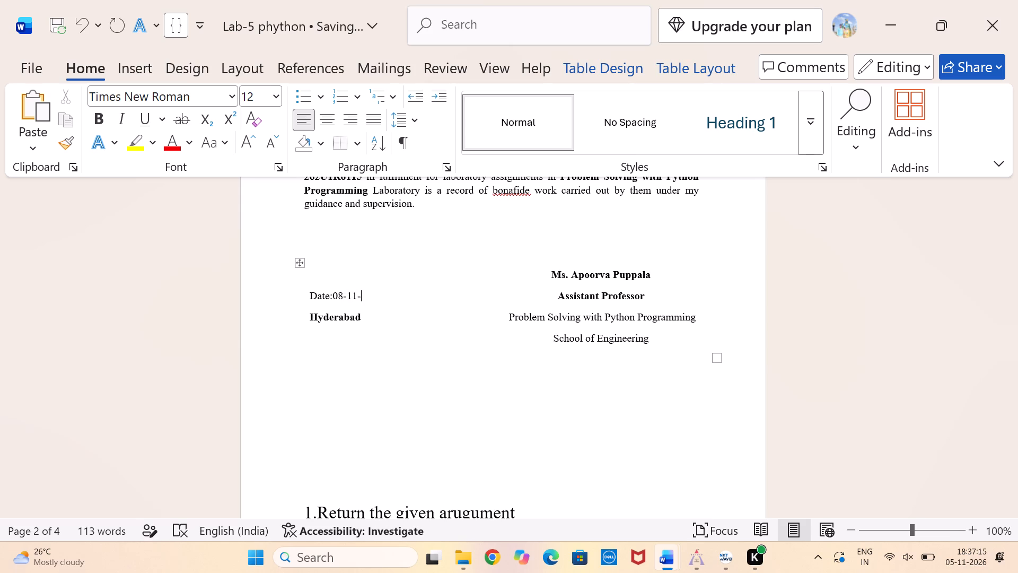
key("2")
type("02")
key("6")
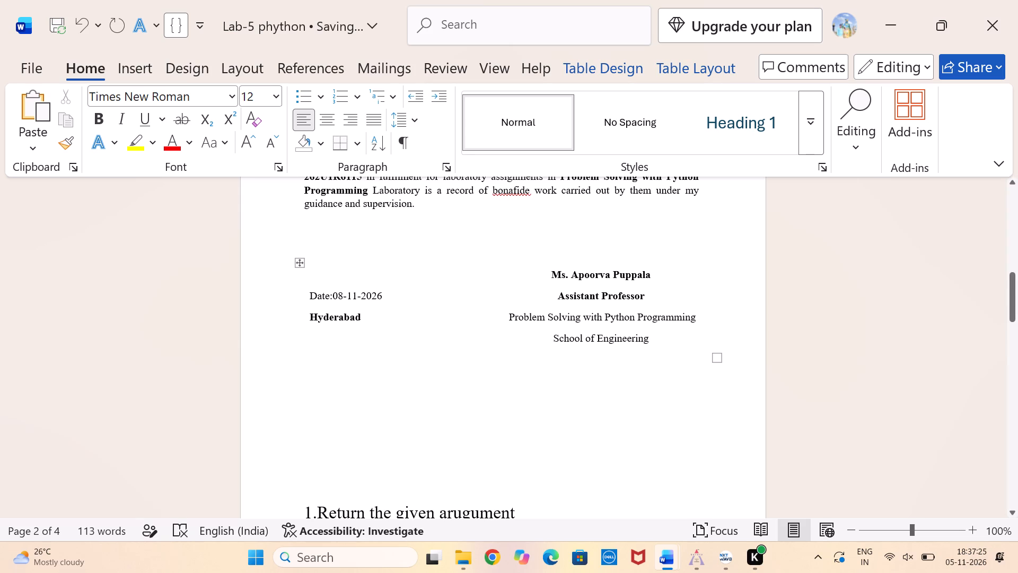
Review the report's exercise titles, code and output screenshots on the pages following the certificate.
scroll(431, 358, "down", 7)
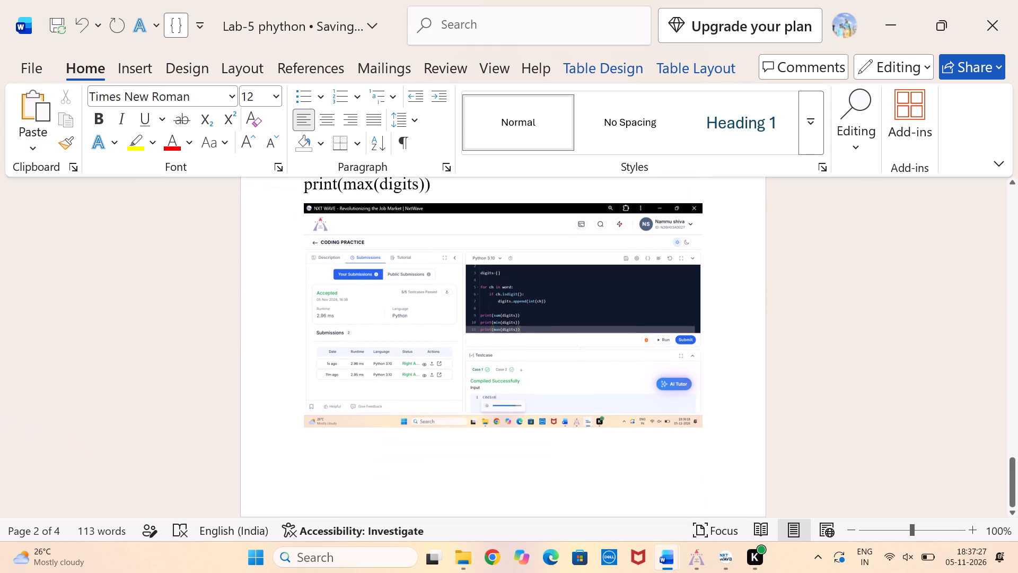
scroll(431, 358, "down", 1)
scroll(431, 358, "up", 5)
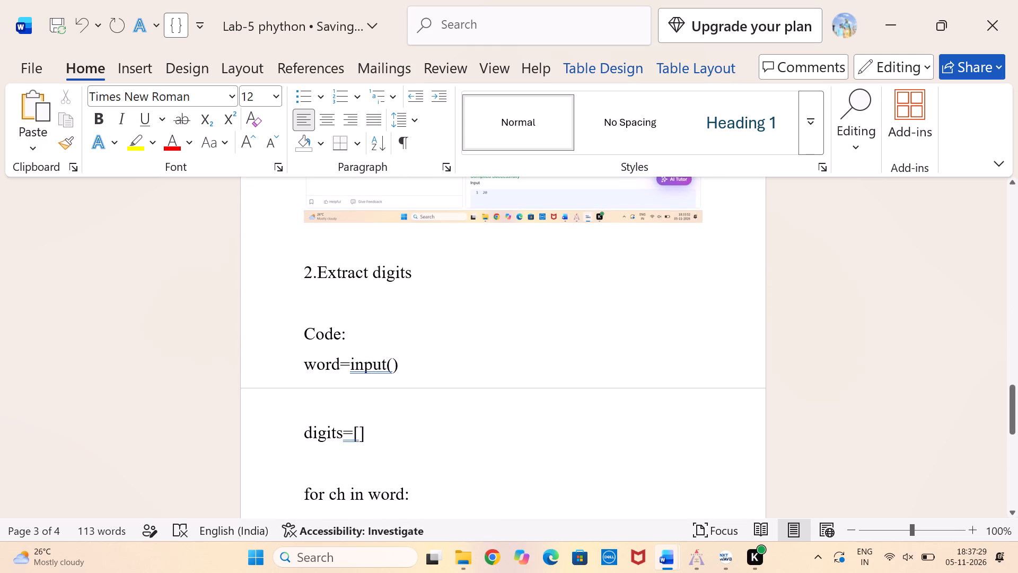
scroll(431, 358, "up", 4)
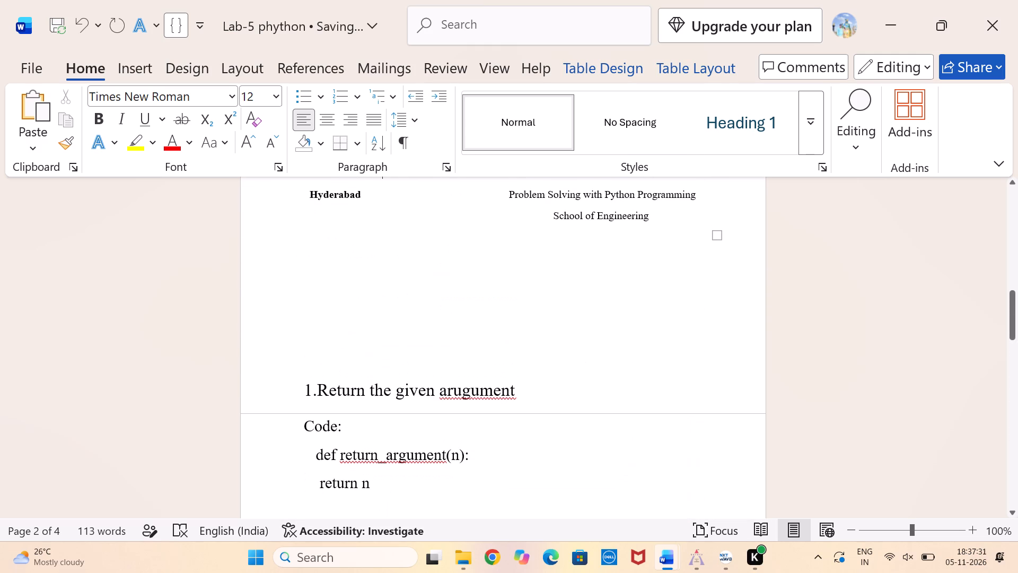
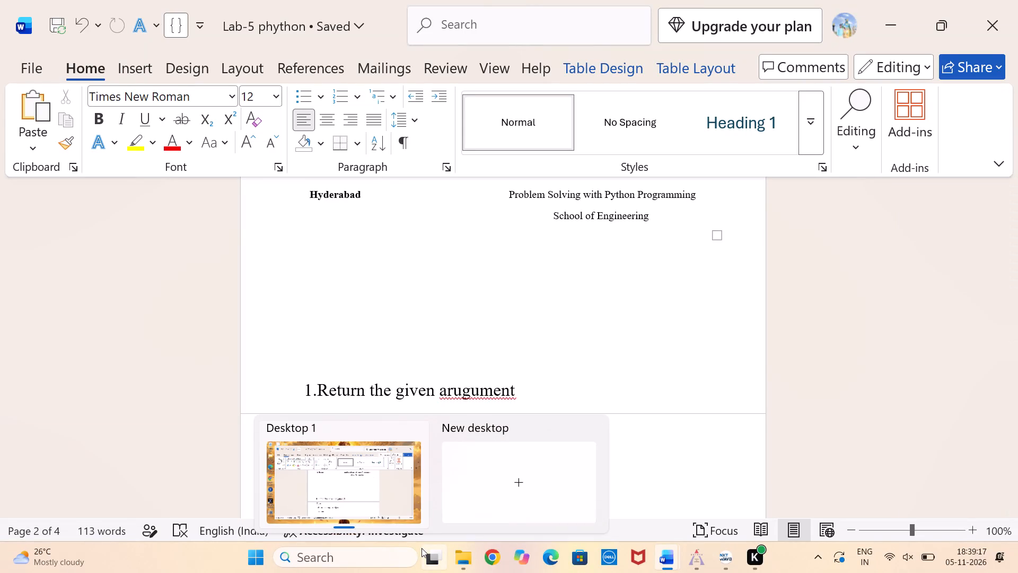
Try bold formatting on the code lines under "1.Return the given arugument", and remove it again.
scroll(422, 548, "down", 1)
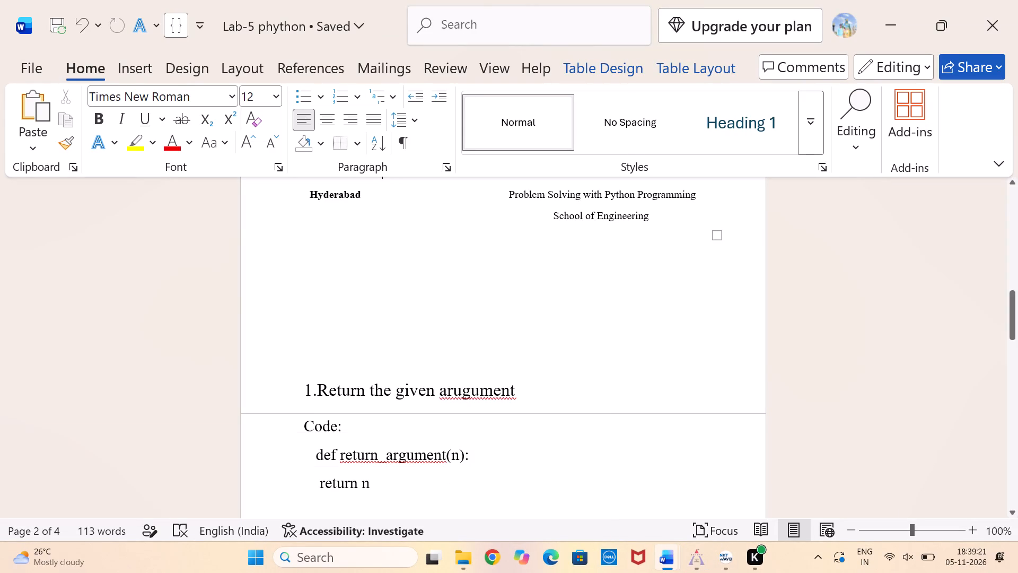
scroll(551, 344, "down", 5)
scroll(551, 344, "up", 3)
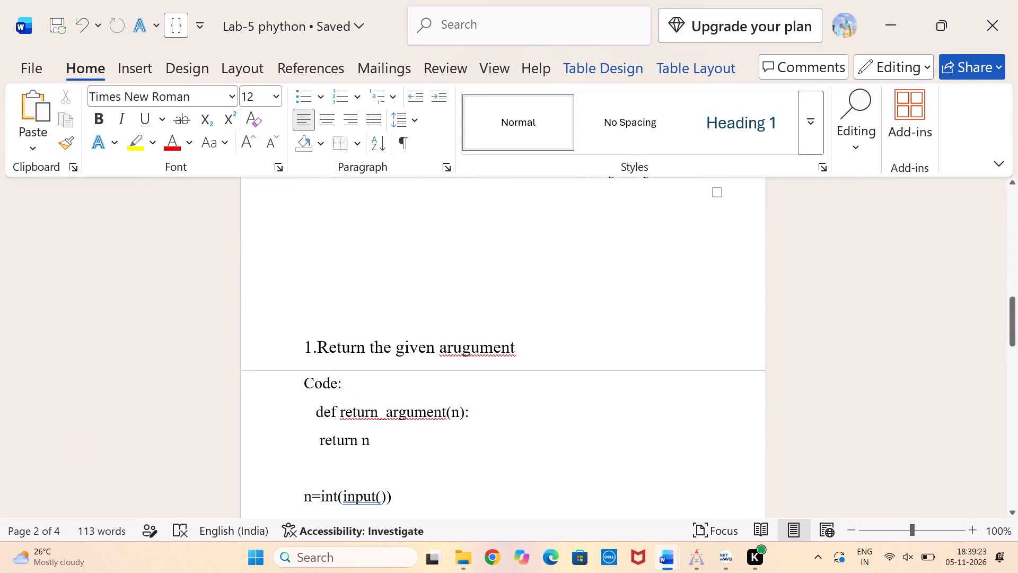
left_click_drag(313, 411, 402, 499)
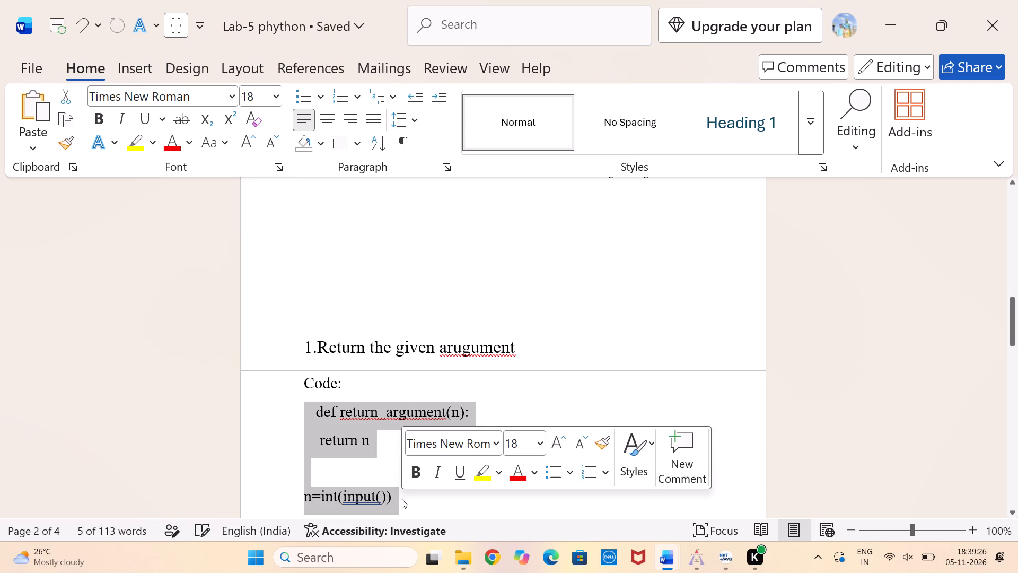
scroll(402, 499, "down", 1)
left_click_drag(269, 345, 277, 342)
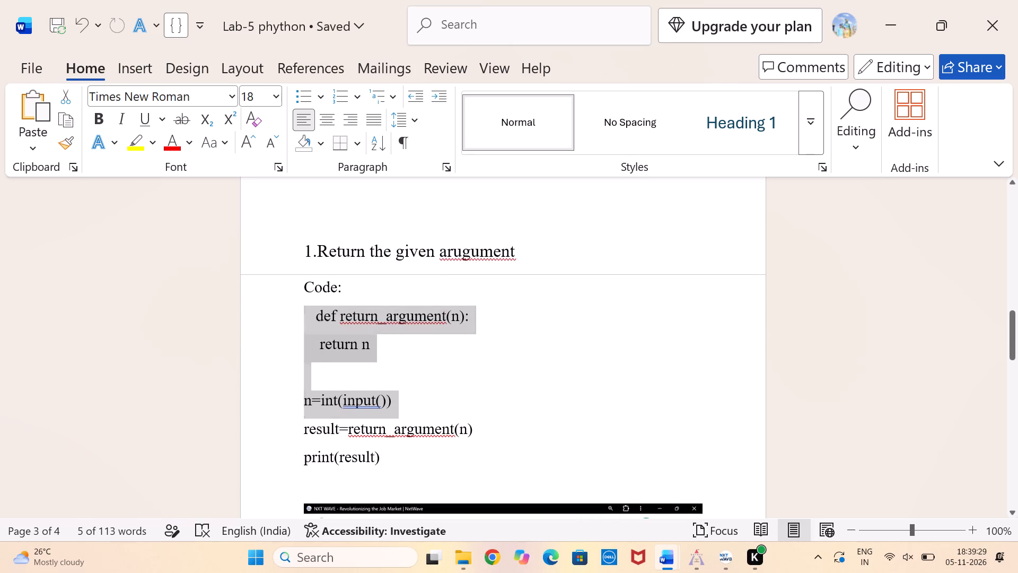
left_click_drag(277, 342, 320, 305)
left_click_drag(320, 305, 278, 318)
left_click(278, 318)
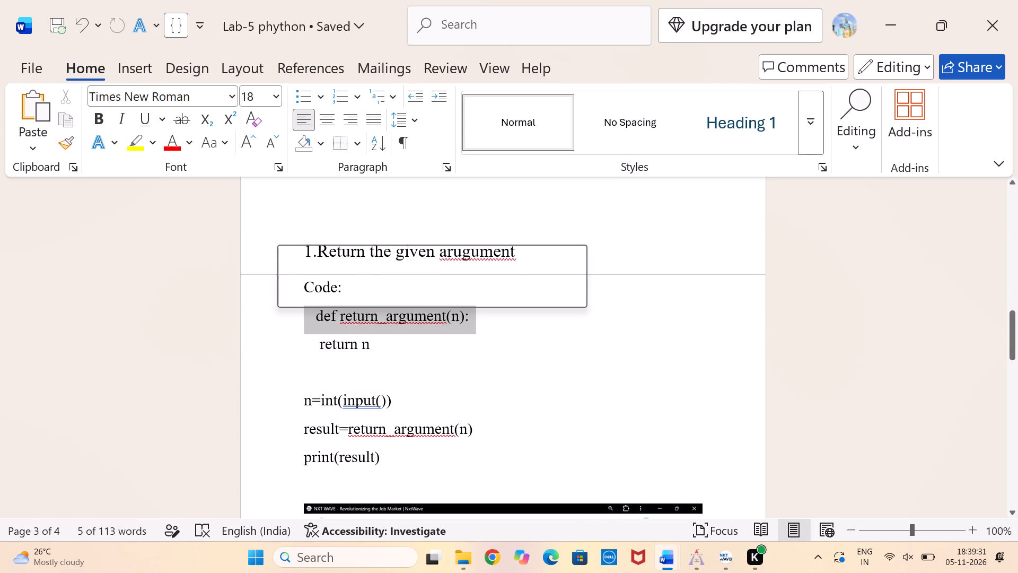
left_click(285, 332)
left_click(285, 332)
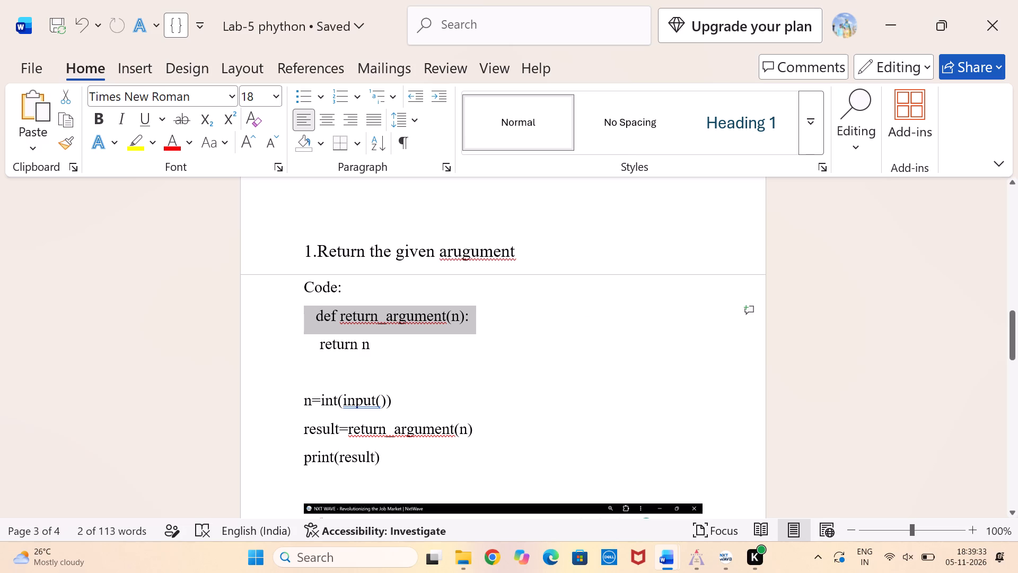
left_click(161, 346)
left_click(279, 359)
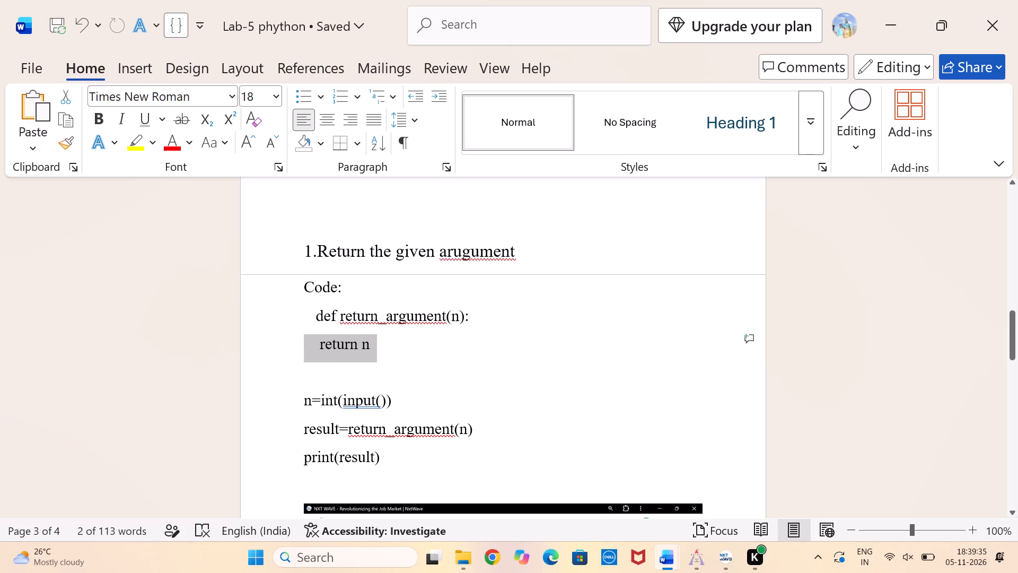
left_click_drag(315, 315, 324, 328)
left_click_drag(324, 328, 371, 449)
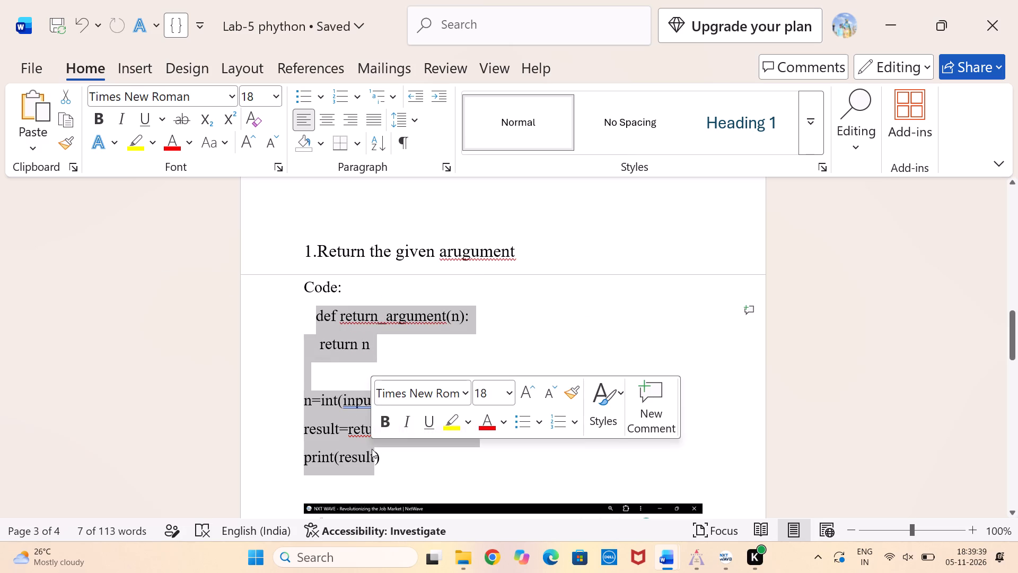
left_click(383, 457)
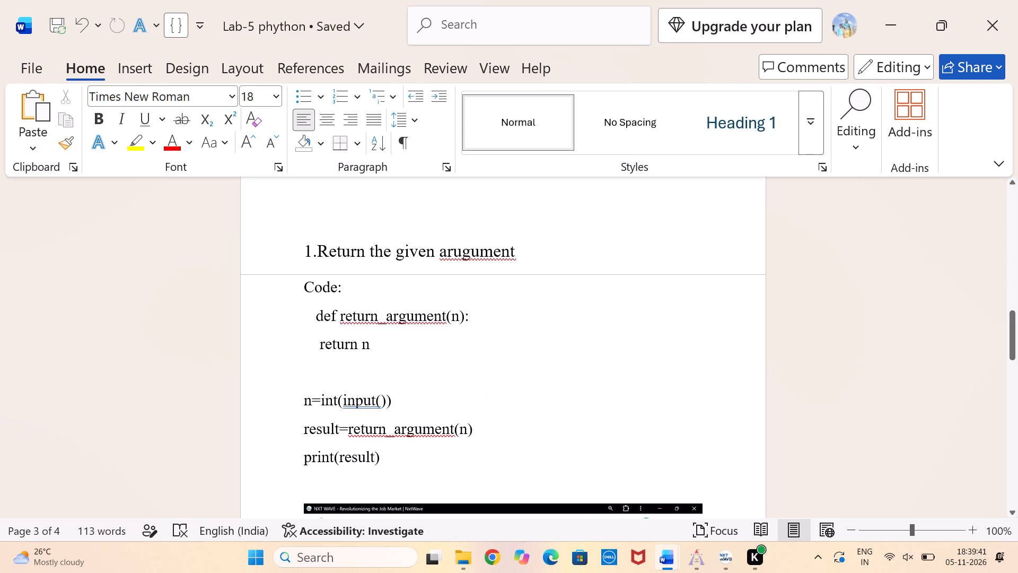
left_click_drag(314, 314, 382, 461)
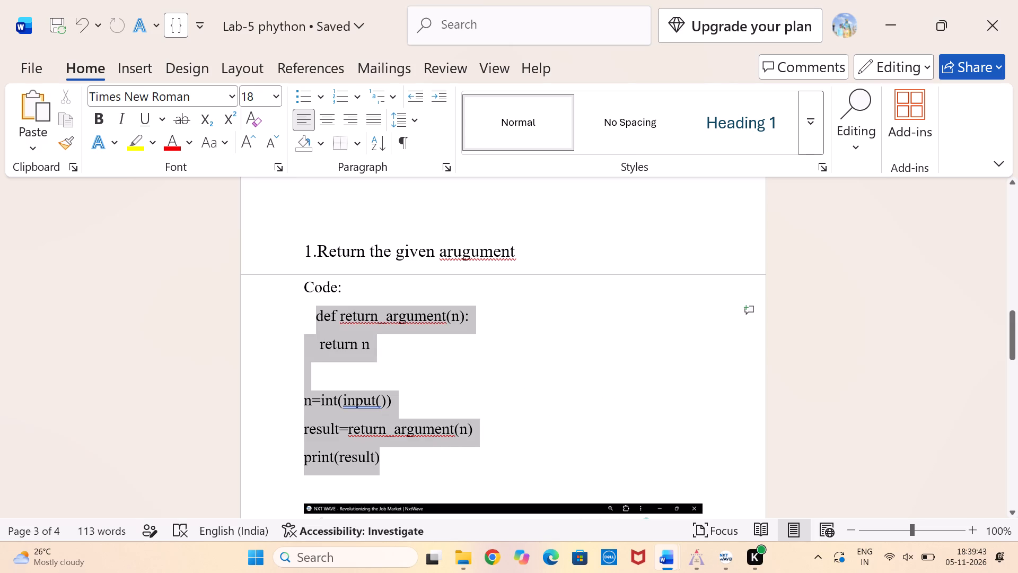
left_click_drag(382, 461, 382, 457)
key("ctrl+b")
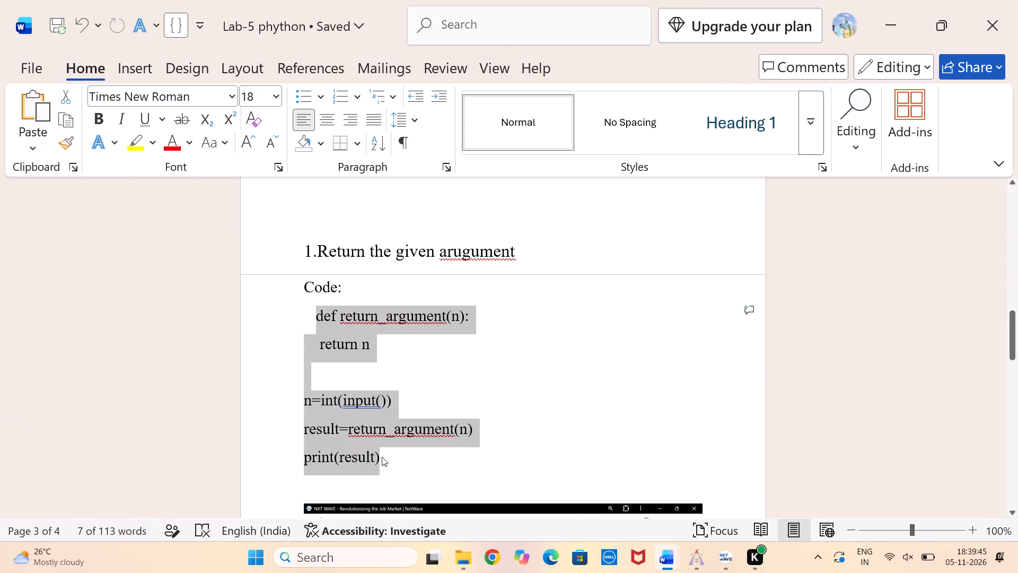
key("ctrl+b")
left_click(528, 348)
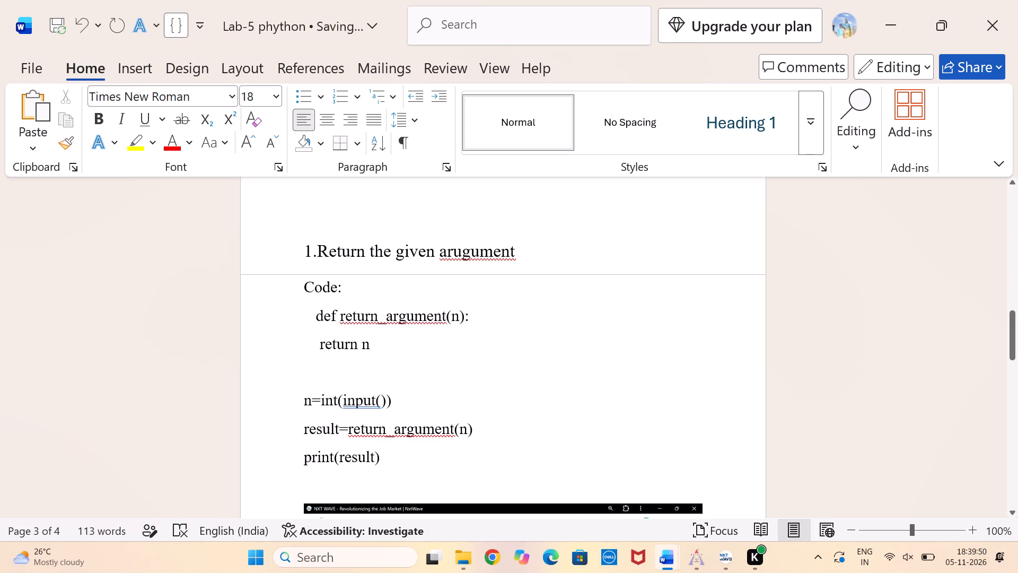
Set the font size of the code under "1.Return the given arugument", from def return_argument(n): through print(result), to 16.
left_click_drag(315, 314, 367, 465)
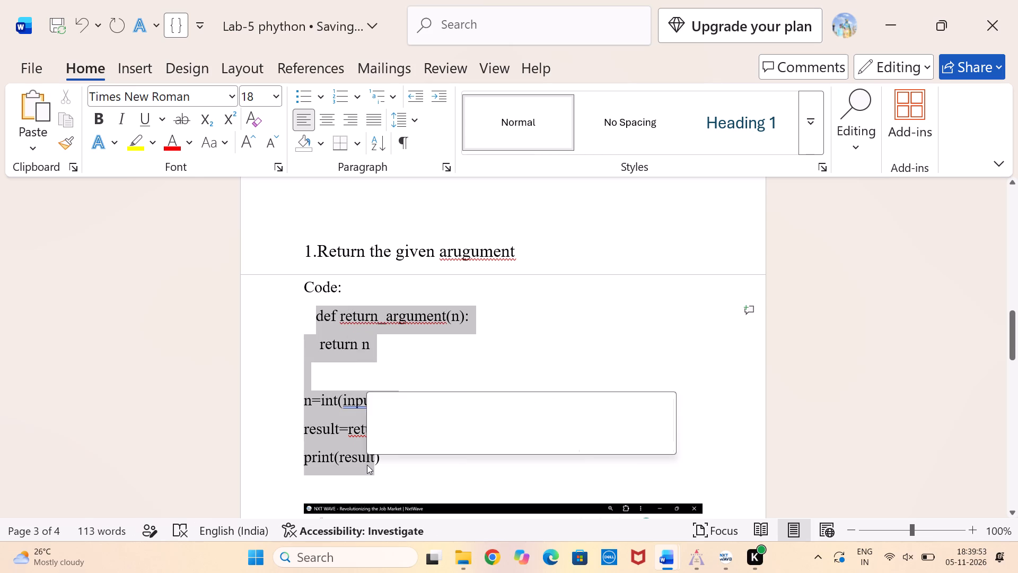
left_click(503, 409)
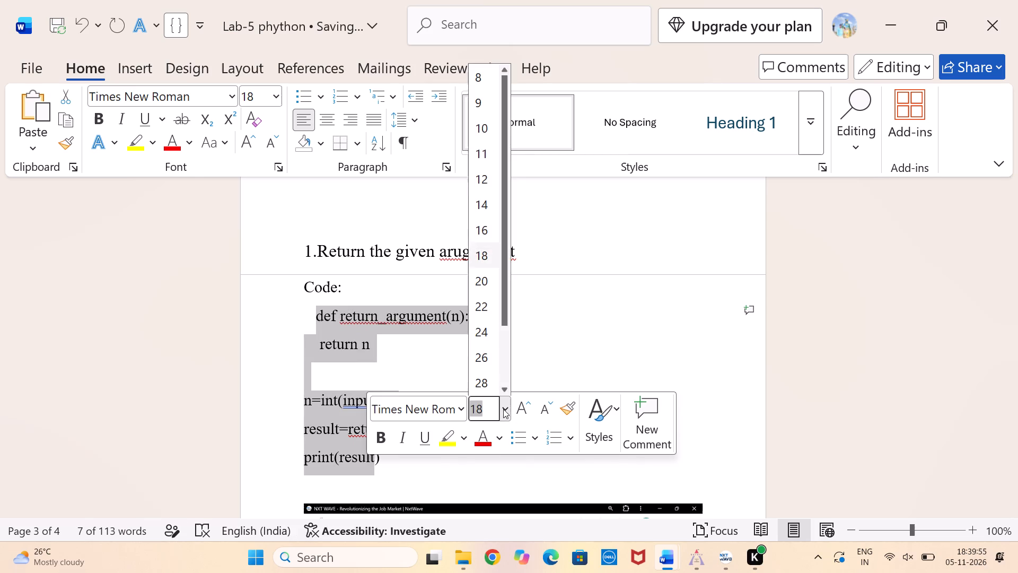
left_click(485, 231)
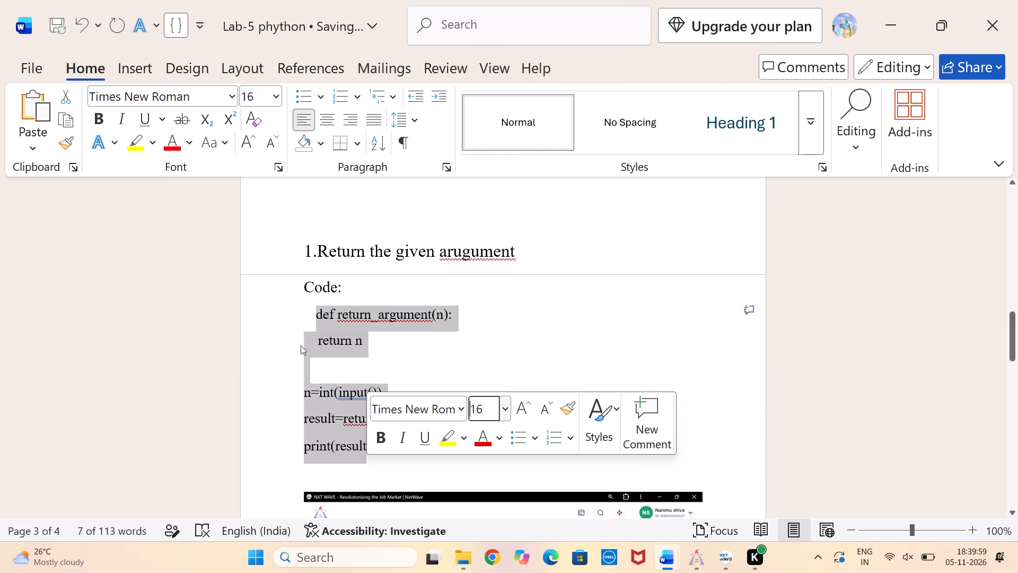
left_click(278, 345)
Set the font size of the "2.Extract digits" code, from word=input() through print(max(digits)), to 16.
scroll(427, 398, "down", 4)
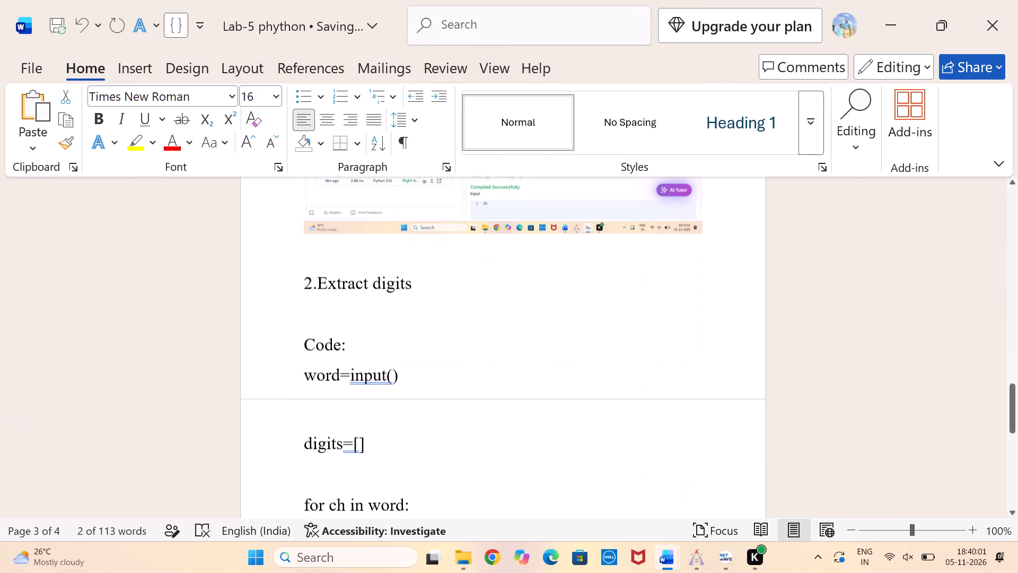
left_click_drag(303, 364, 426, 510)
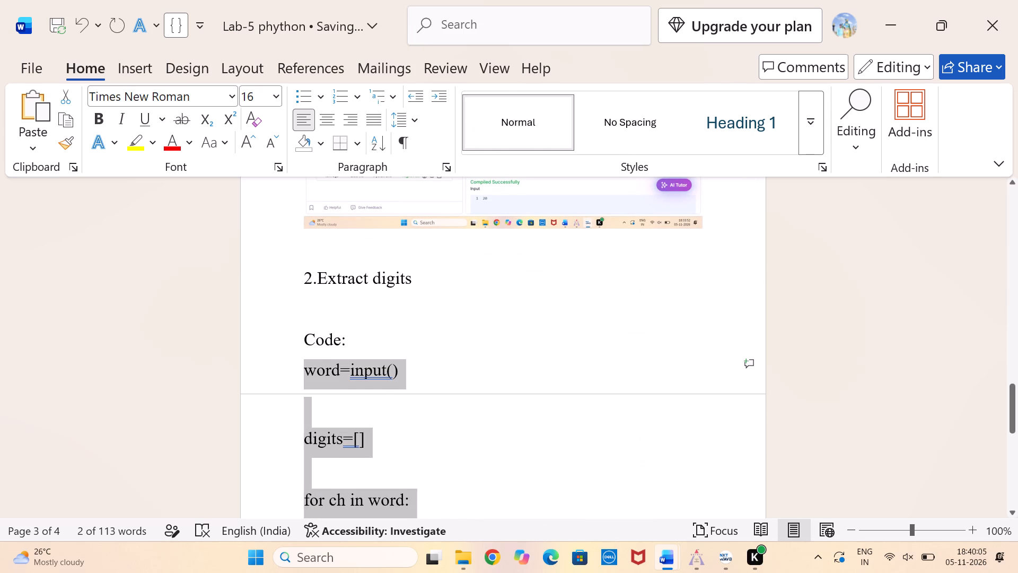
left_click_drag(426, 510, 451, 501)
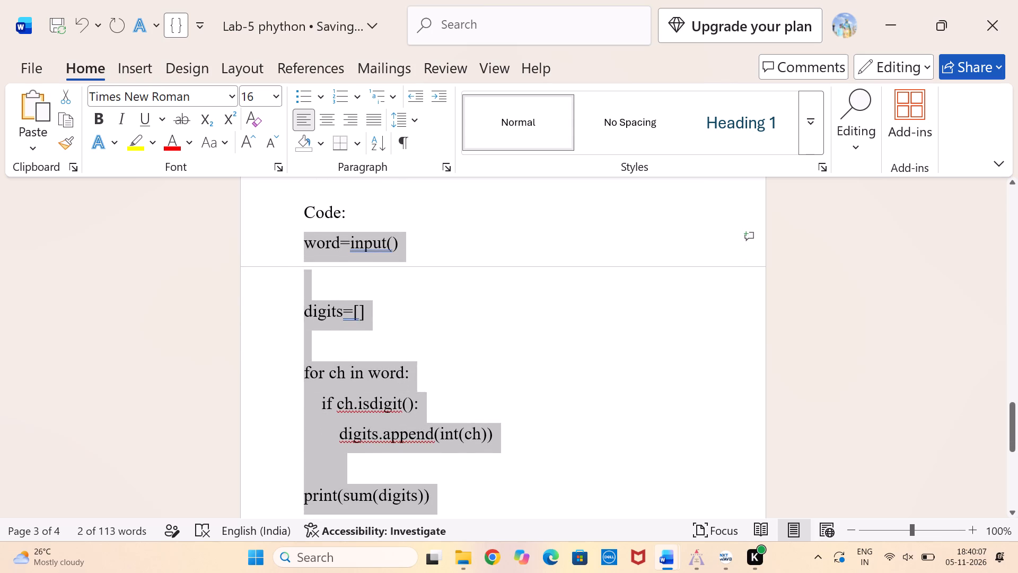
left_click_drag(451, 501, 451, 480)
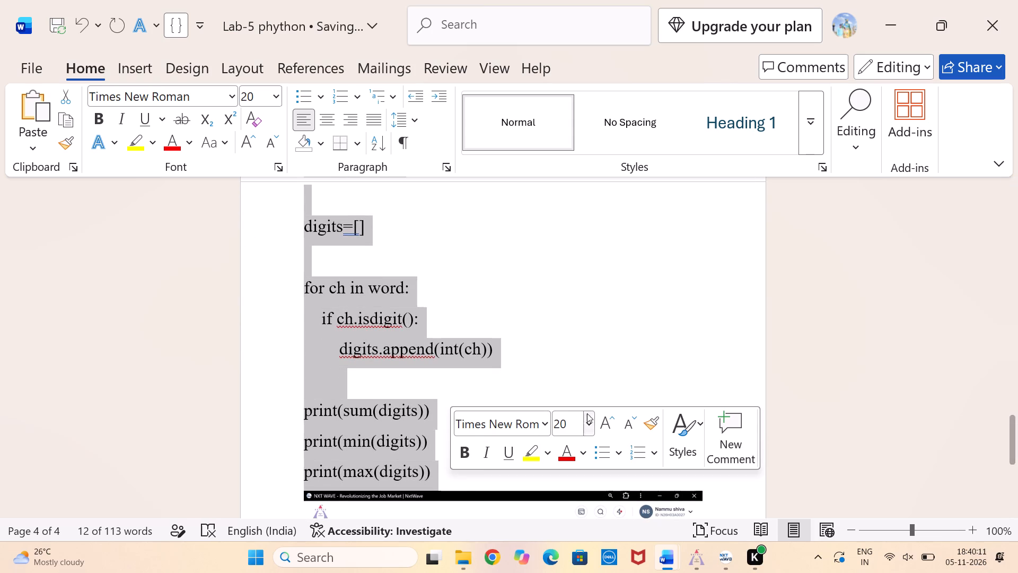
left_click(588, 419)
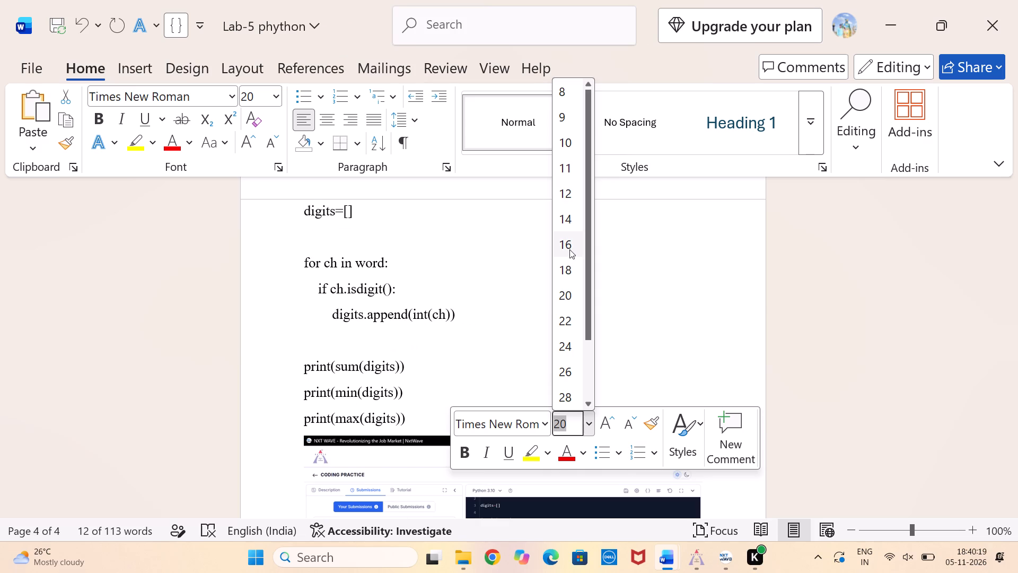
left_click(569, 249)
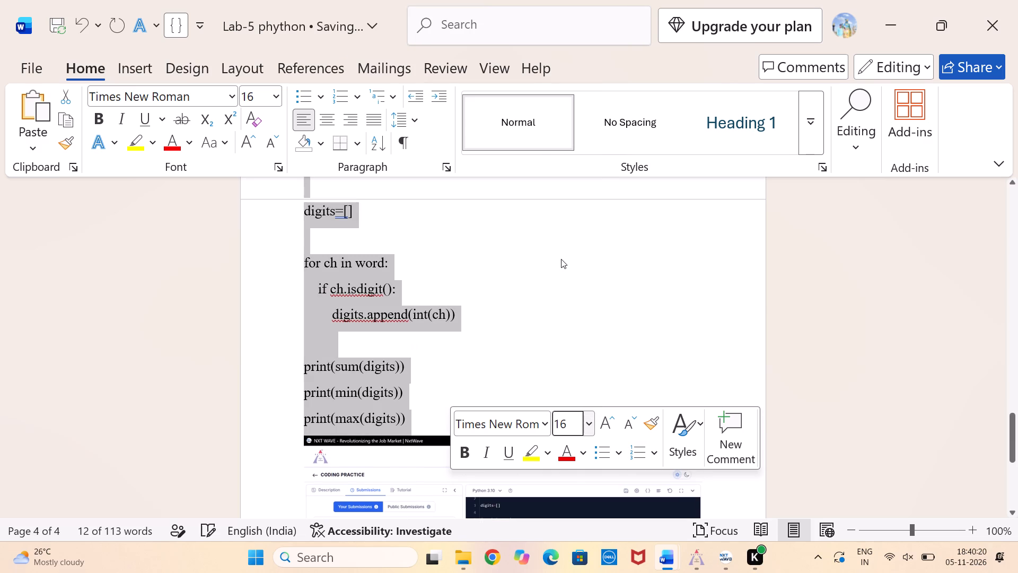
scroll(561, 259, "down", 1)
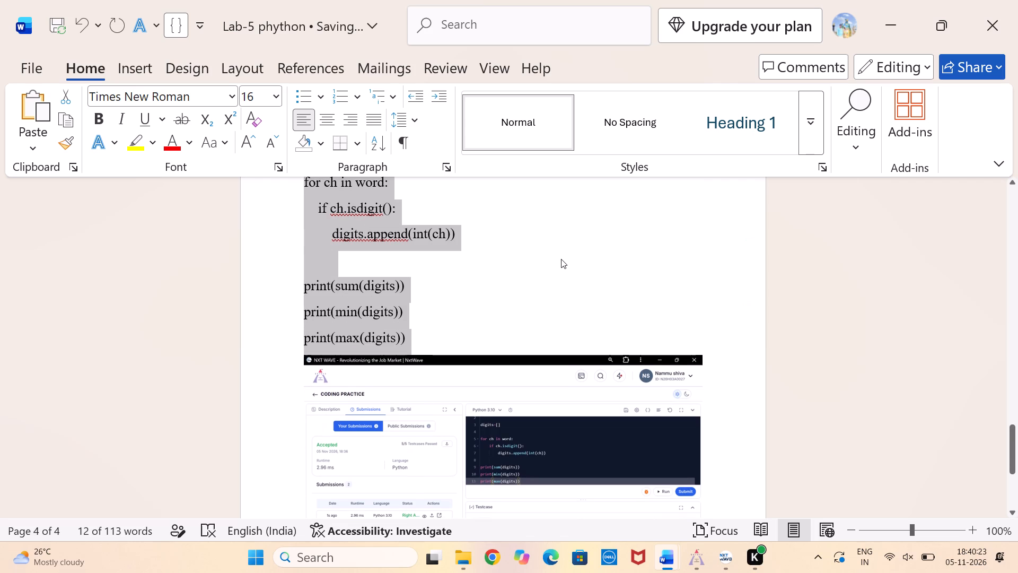
scroll(561, 259, "down", 1)
scroll(561, 259, "up", 3)
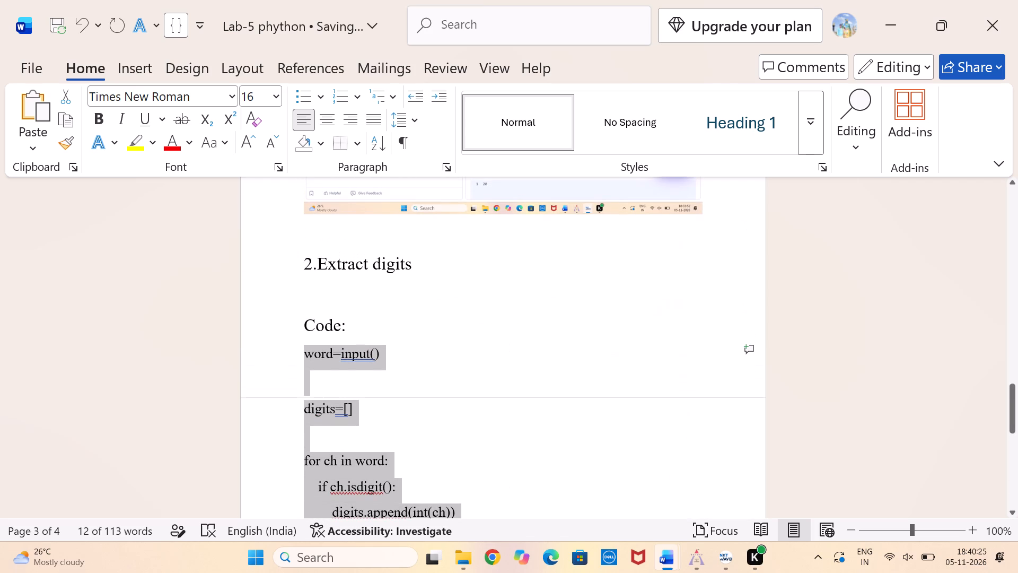
left_click(552, 285)
Review the layout of both exercises' code and screenshots, and the certificate page.
scroll(550, 283, "down", 2)
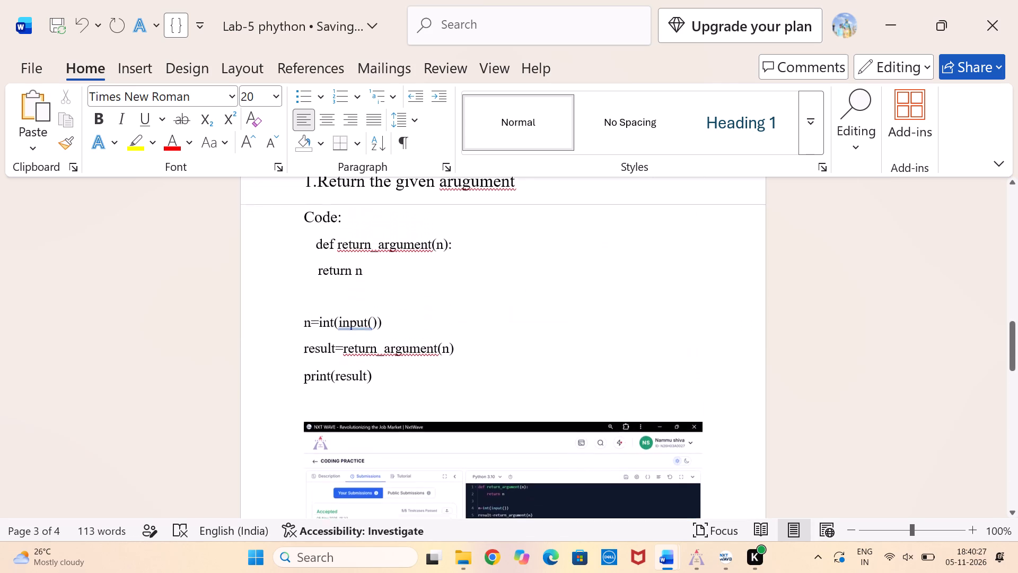
scroll(550, 283, "down", 3)
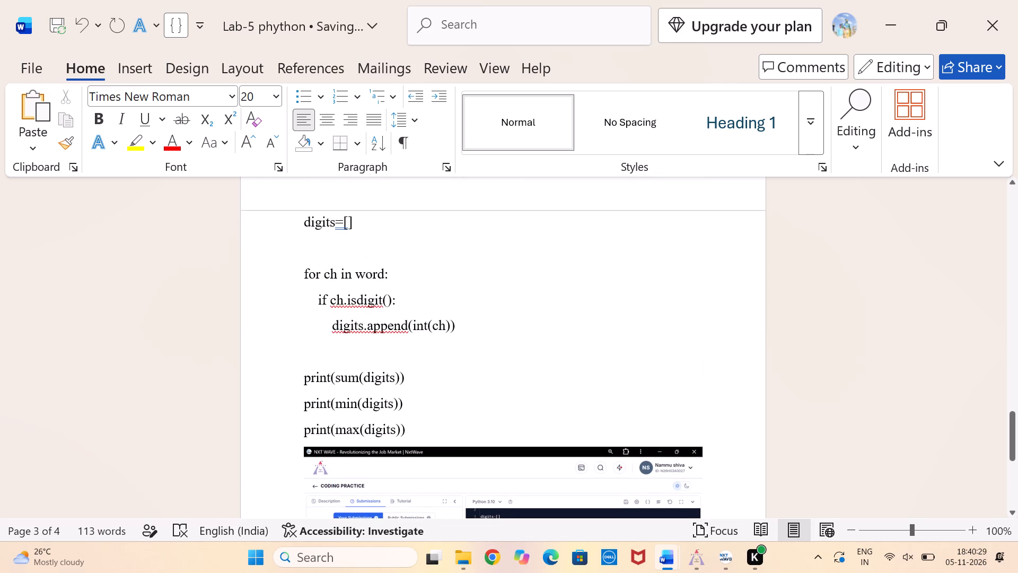
scroll(550, 283, "down", 9)
scroll(550, 283, "up", 10)
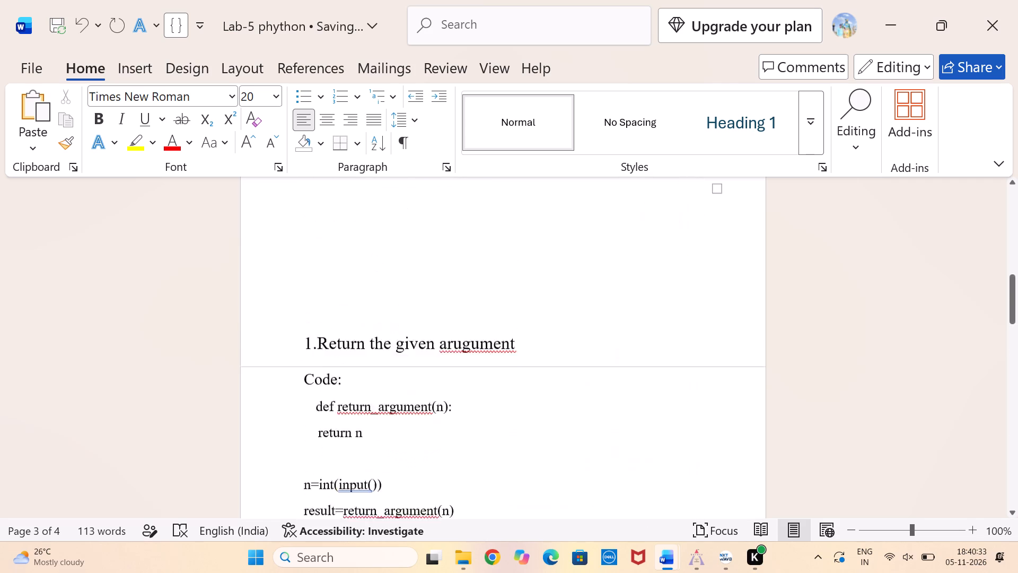
scroll(550, 283, "up", 2)
scroll(550, 283, "down", 3)
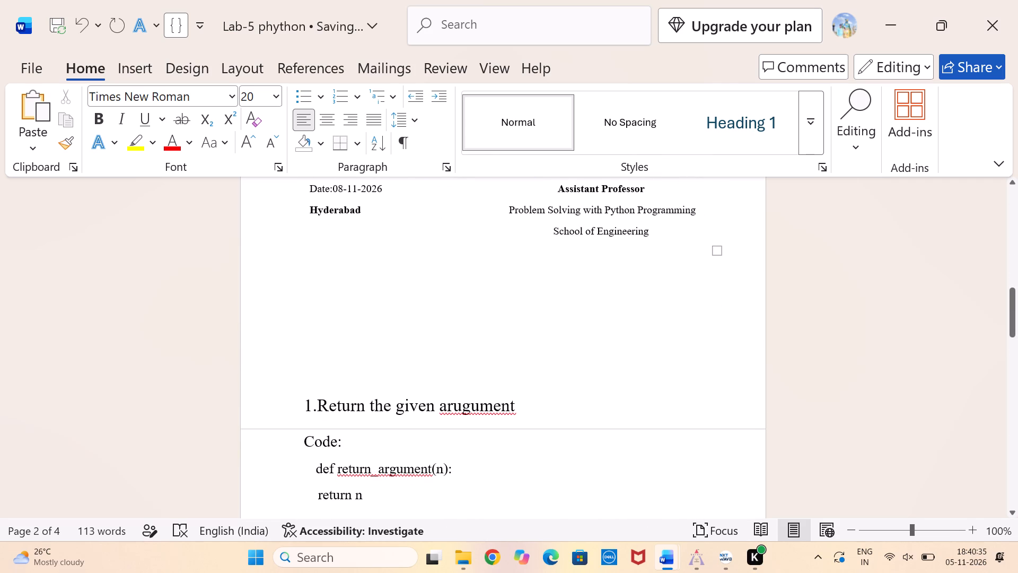
scroll(550, 283, "up", 2)
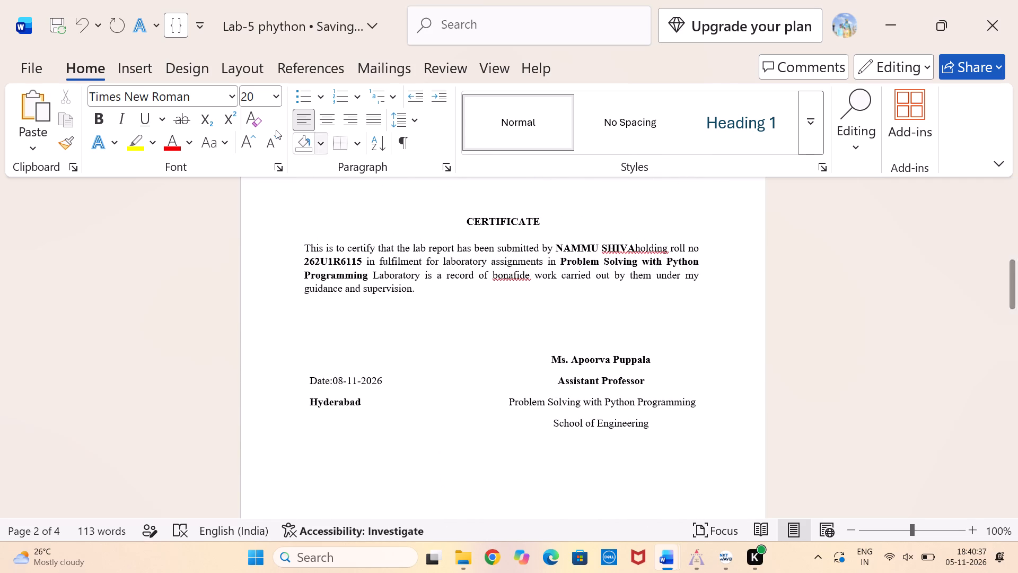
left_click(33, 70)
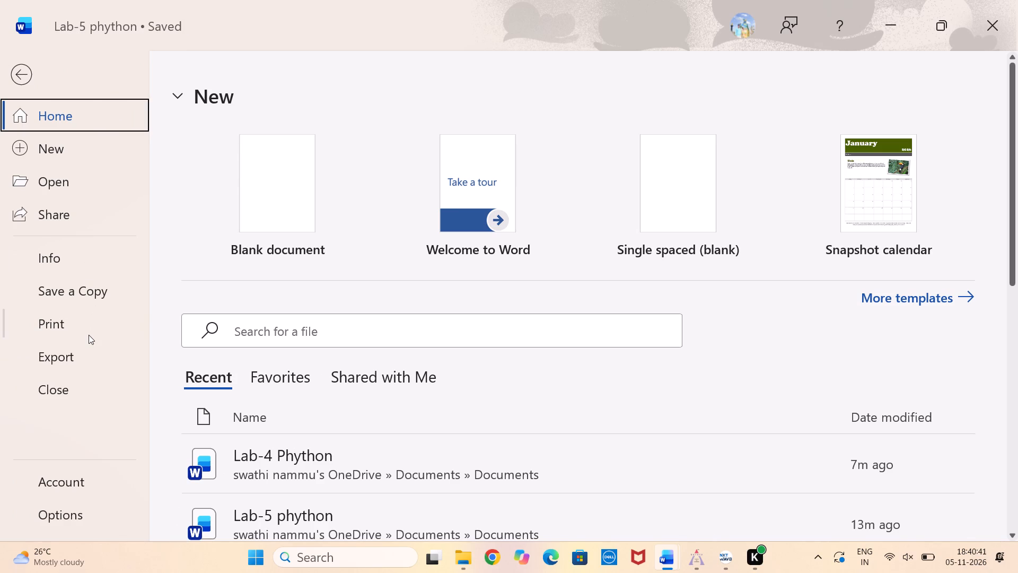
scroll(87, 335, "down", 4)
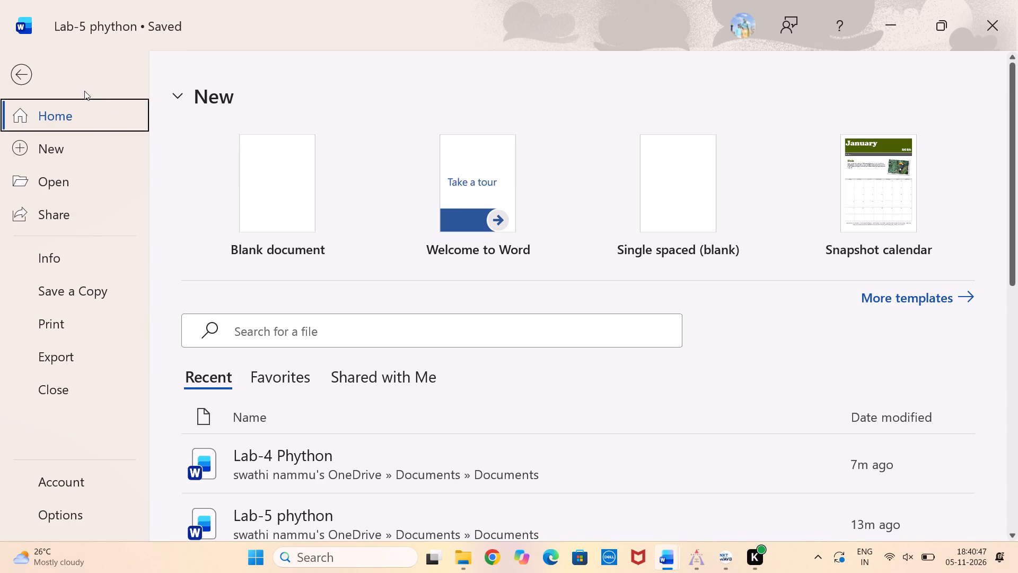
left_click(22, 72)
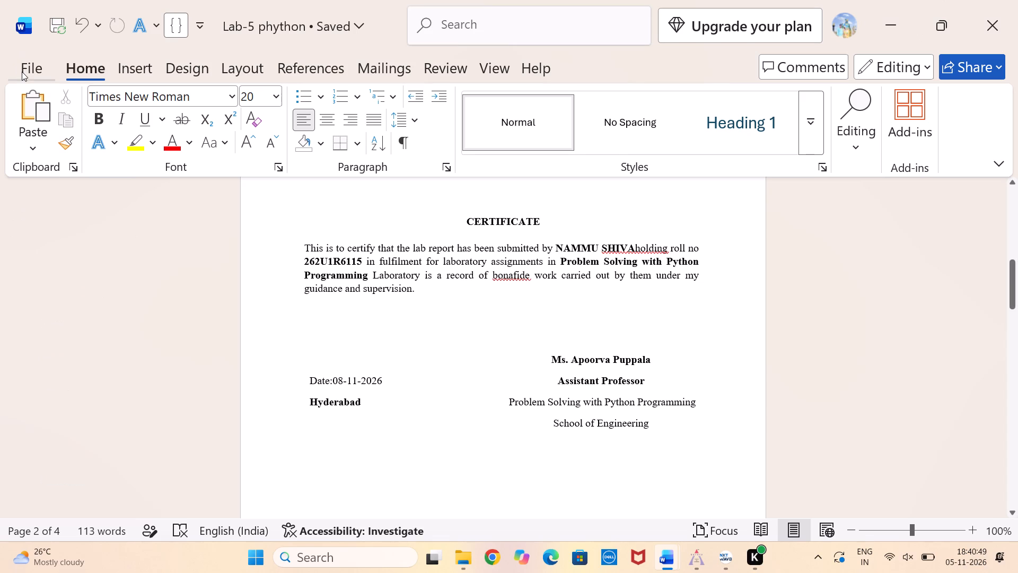
Save the Lab-5 phython document.
left_click(58, 23)
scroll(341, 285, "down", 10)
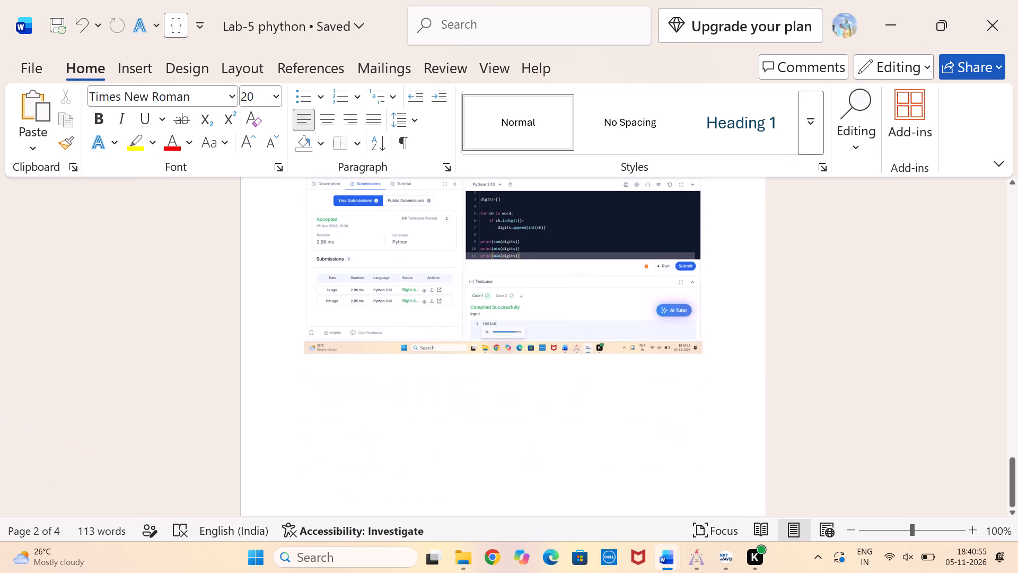
Save the Lab-5 phython document again.
scroll(341, 285, "up", 7)
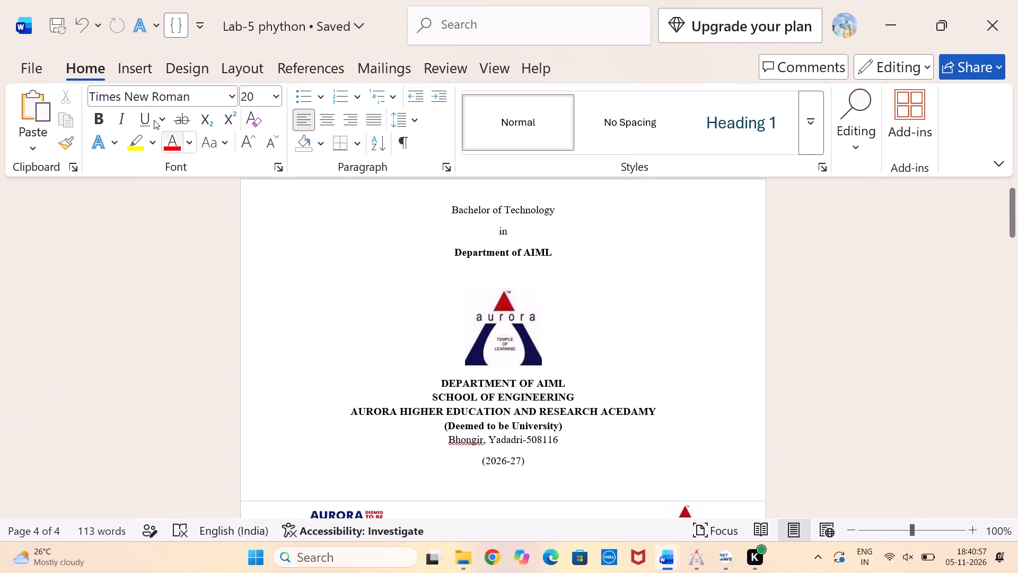
left_click(63, 24)
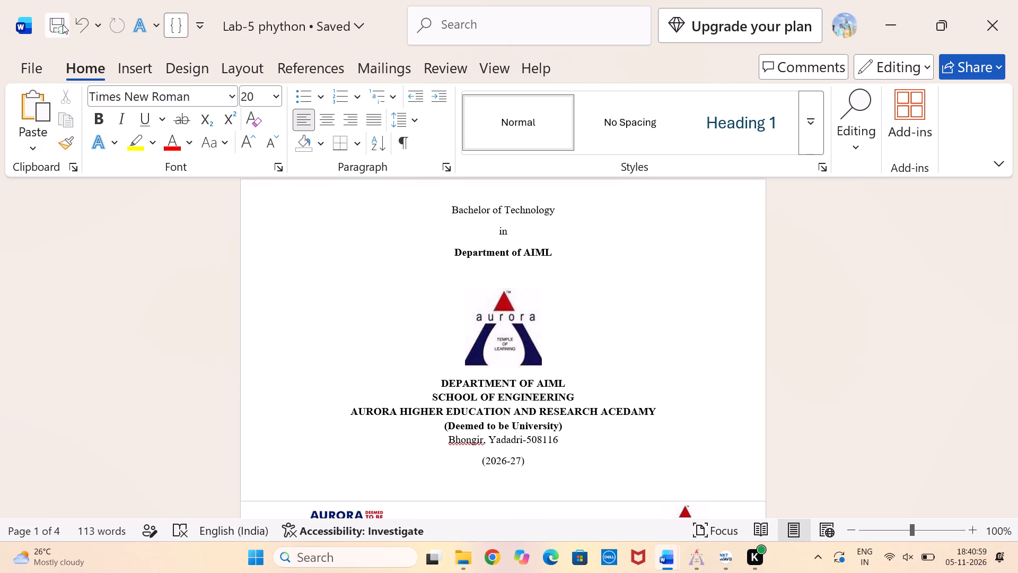
Reopen Lab-5 phython from the recent documents and check its pages from the certificate date through the last output screenshot.
left_click(21, 63)
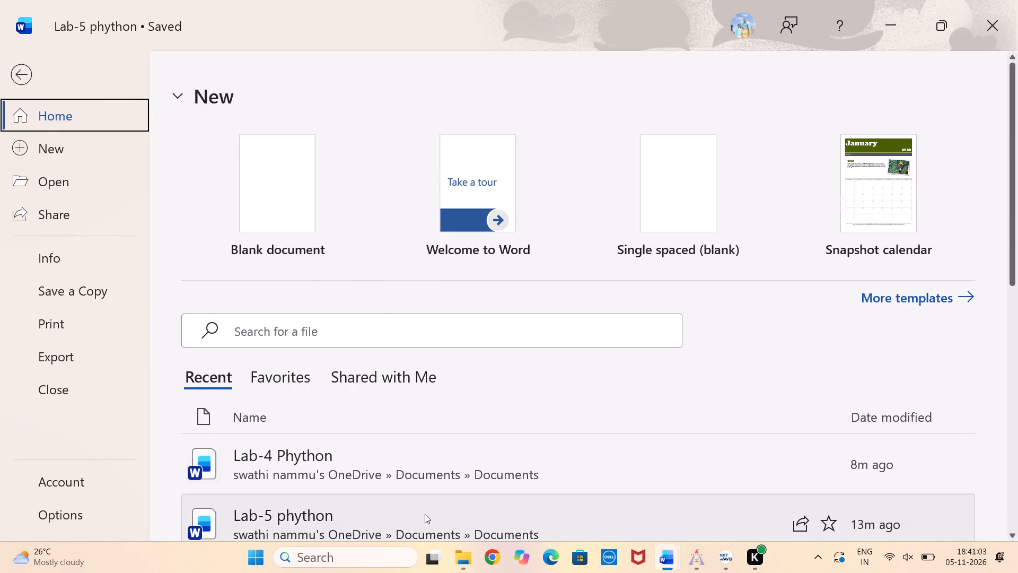
scroll(425, 514, "down", 1)
double_click(549, 362)
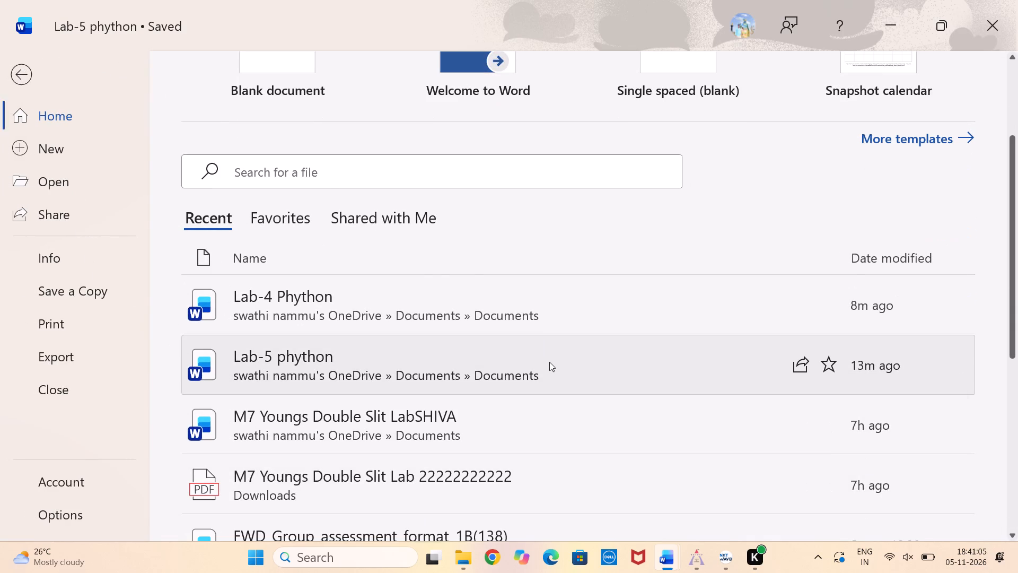
scroll(549, 362, "down", 6)
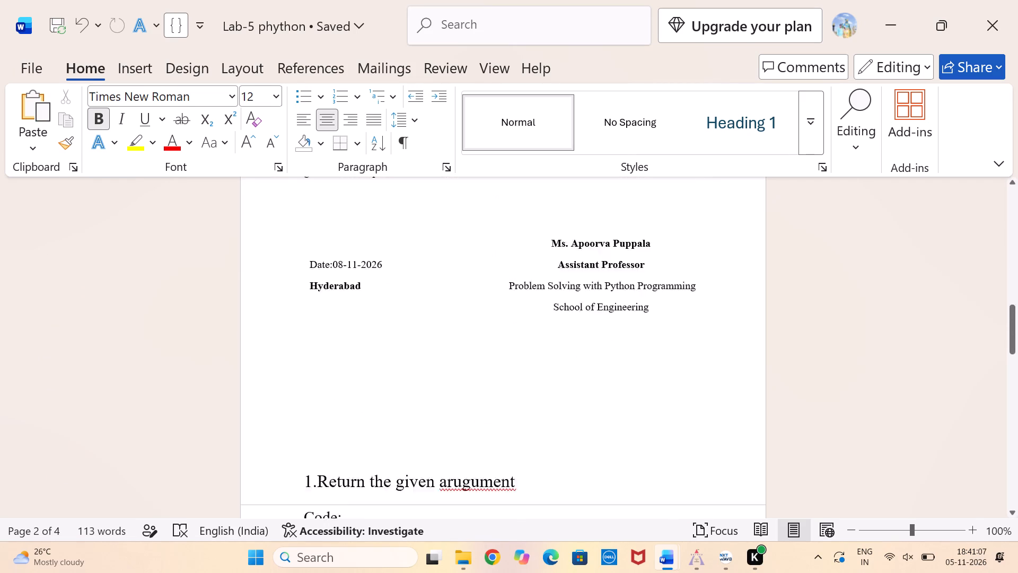
scroll(549, 362, "down", 17)
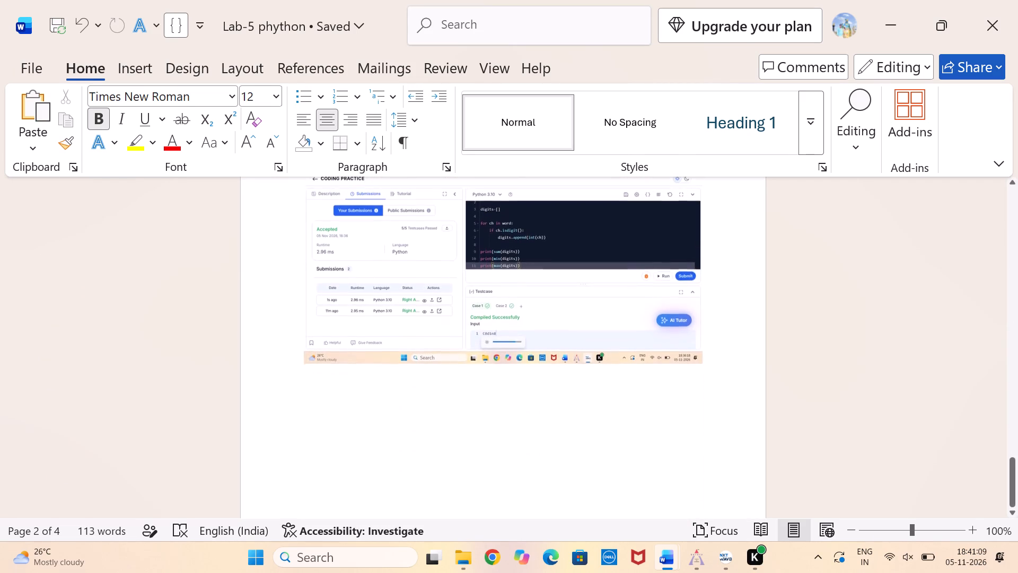
scroll(549, 362, "up", 8)
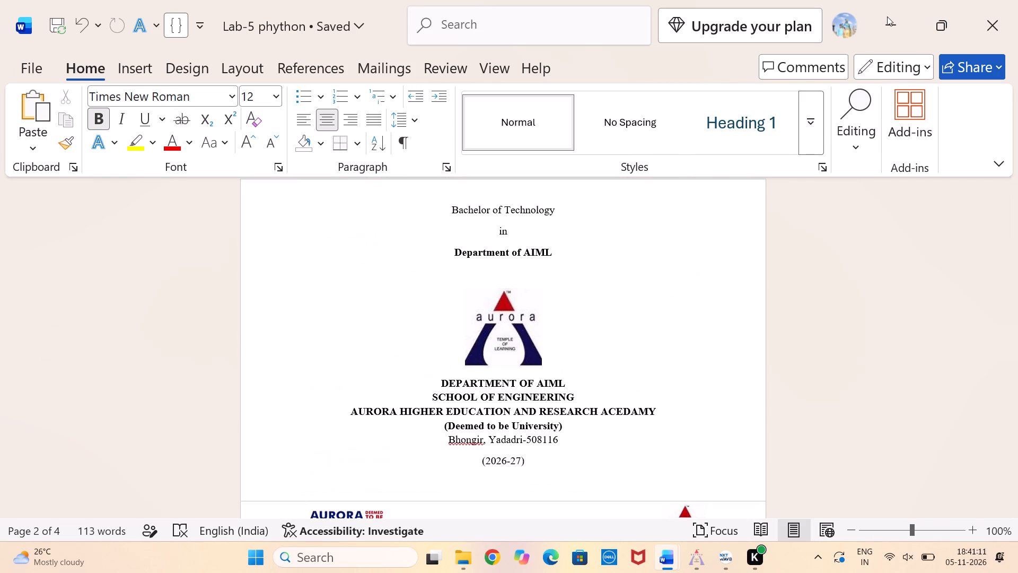
Switch to File Explorer, open Lab-5 phython from the OneDrive Documents folder, and check the saved report's pages.
left_click(887, 16)
left_click_drag(887, 16, 892, 11)
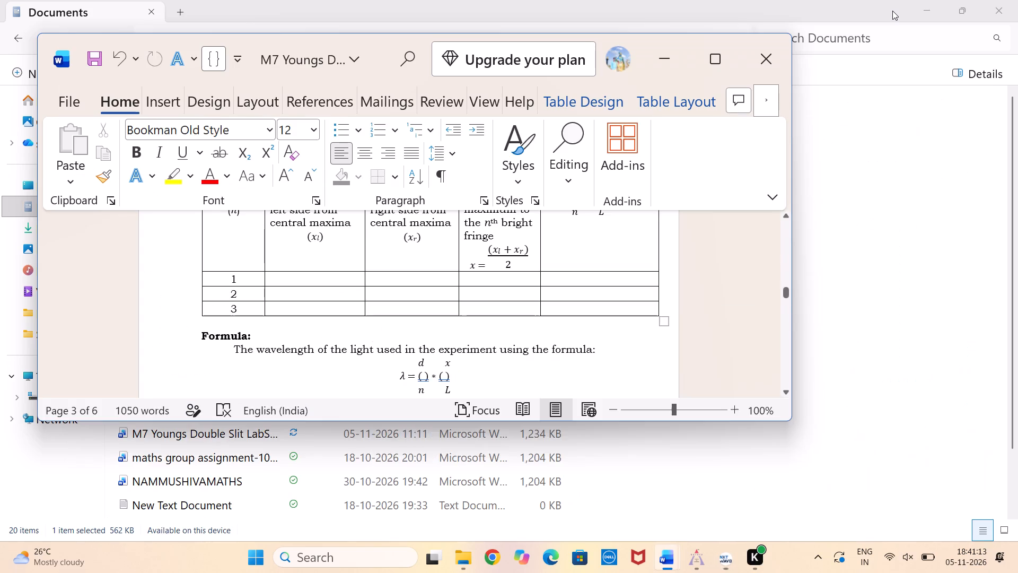
left_click_drag(892, 11, 871, 12)
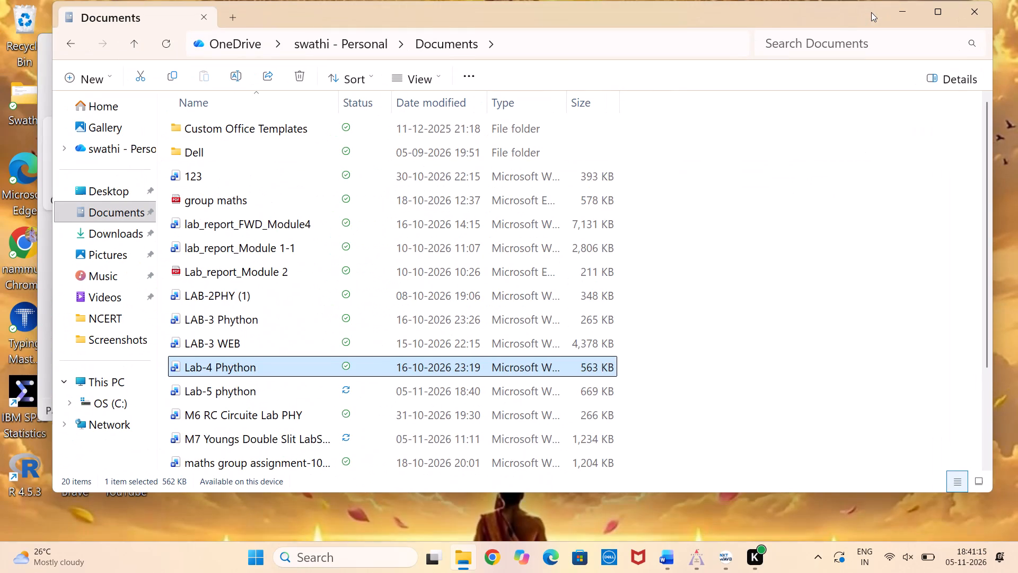
left_click(947, 12)
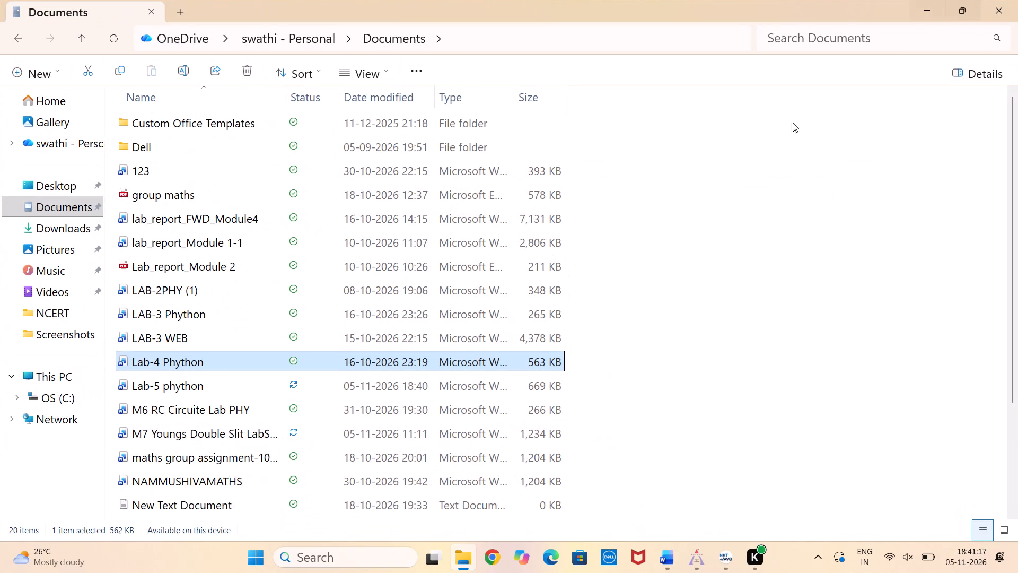
double_click(275, 387)
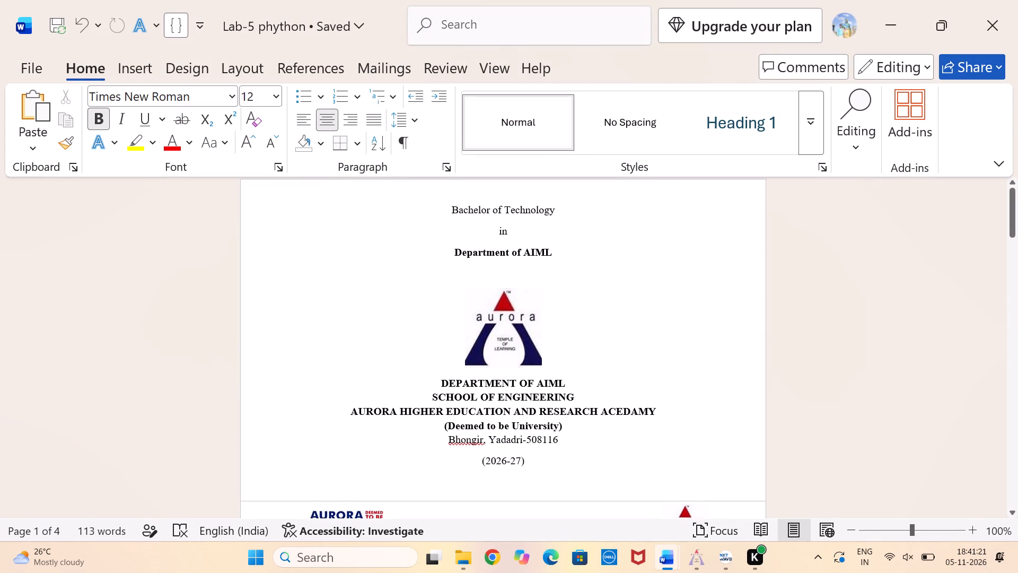
scroll(537, 361, "down", 15)
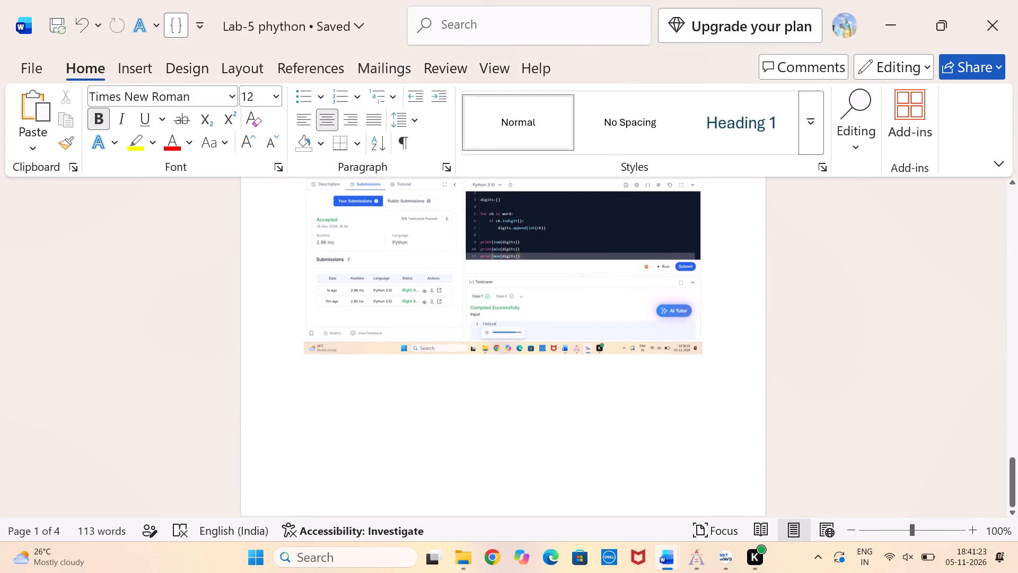
scroll(537, 361, "down", 7)
scroll(537, 361, "up", 8)
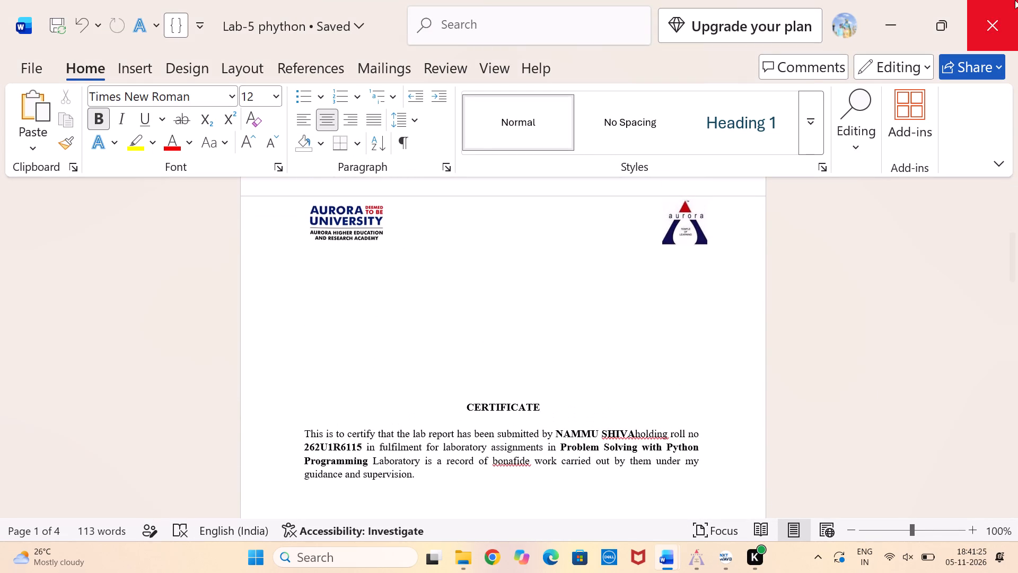
Minimise the Lab-5 phython and M7 Youngs Double Slit Lab windows to return to the Documents folder, keeping the M7 file open.
left_click(905, 0)
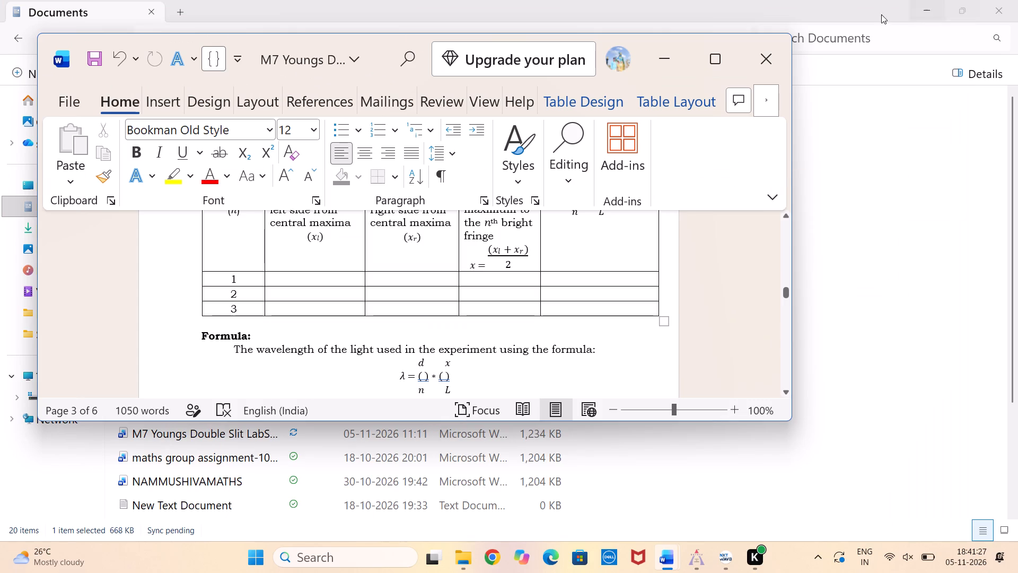
left_click(778, 64)
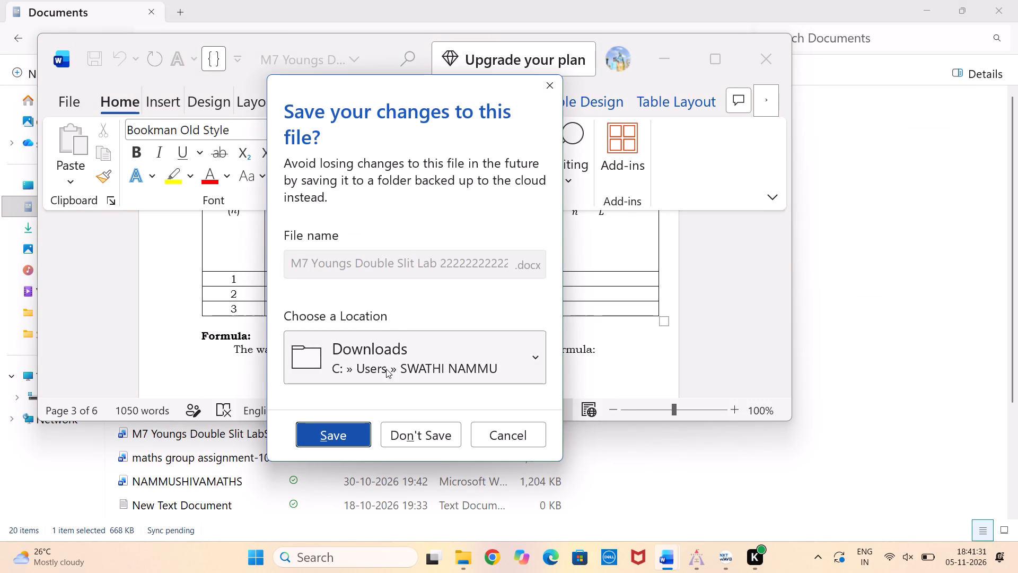
left_click(549, 85)
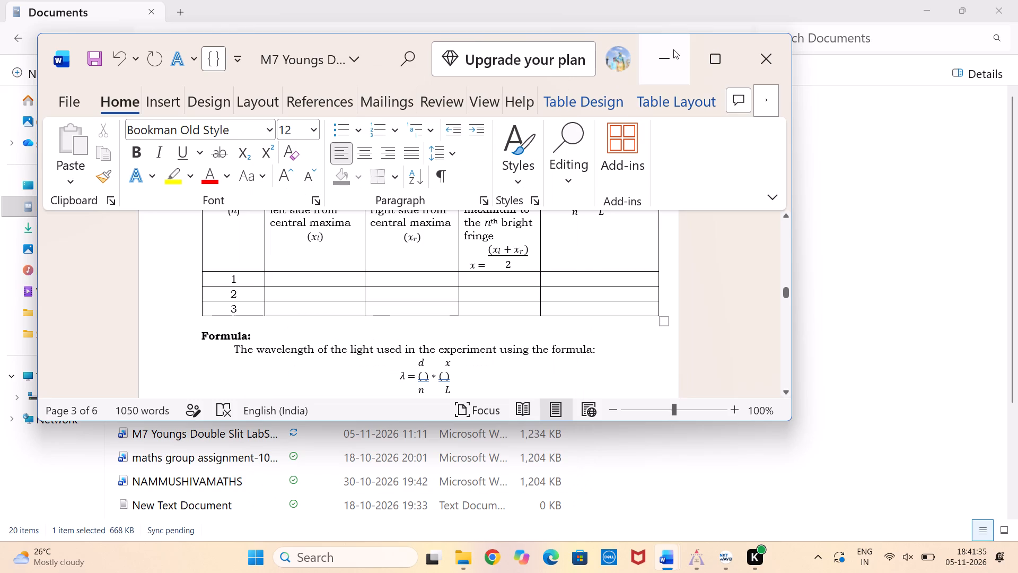
left_click(673, 49)
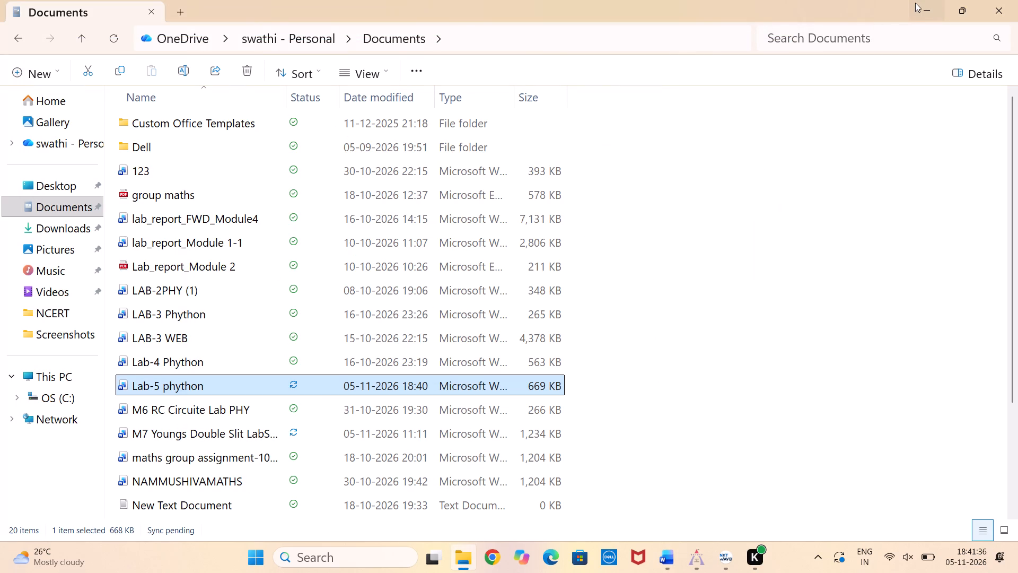
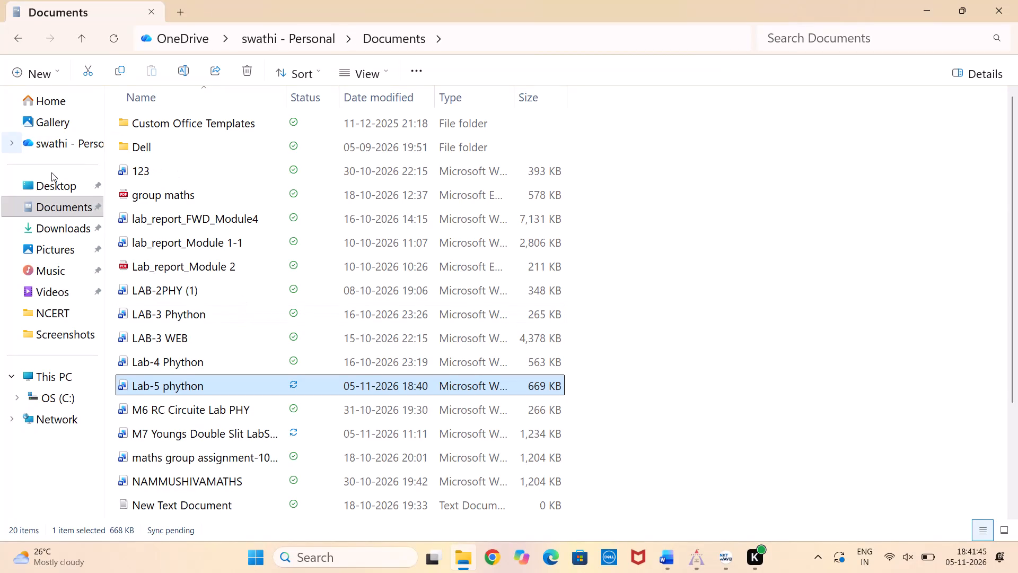
Return to the Home page of File Explorer and reopen Lab-5 phython from the recent files.
left_click(75, 224)
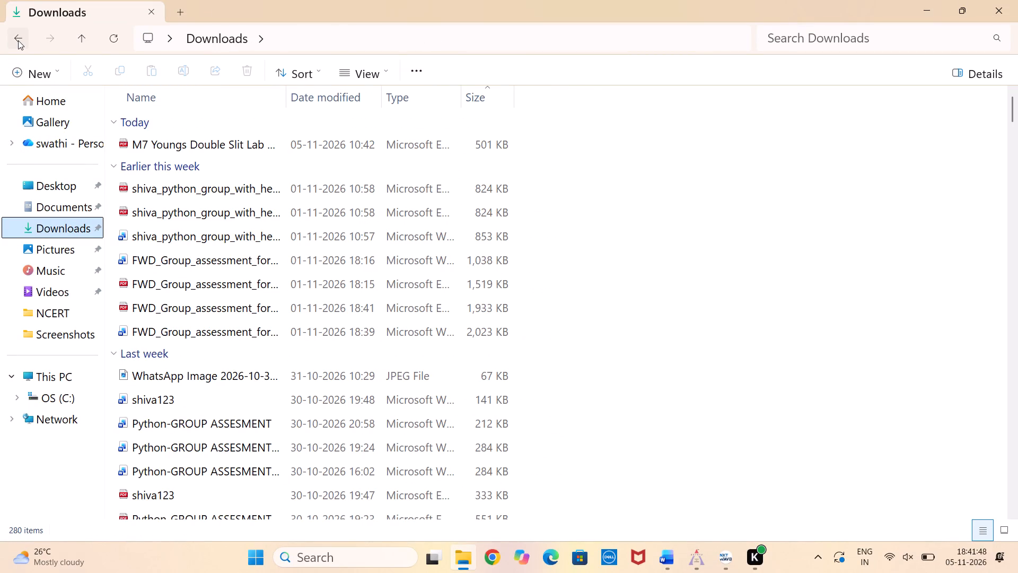
left_click(18, 40)
left_click(18, 40)
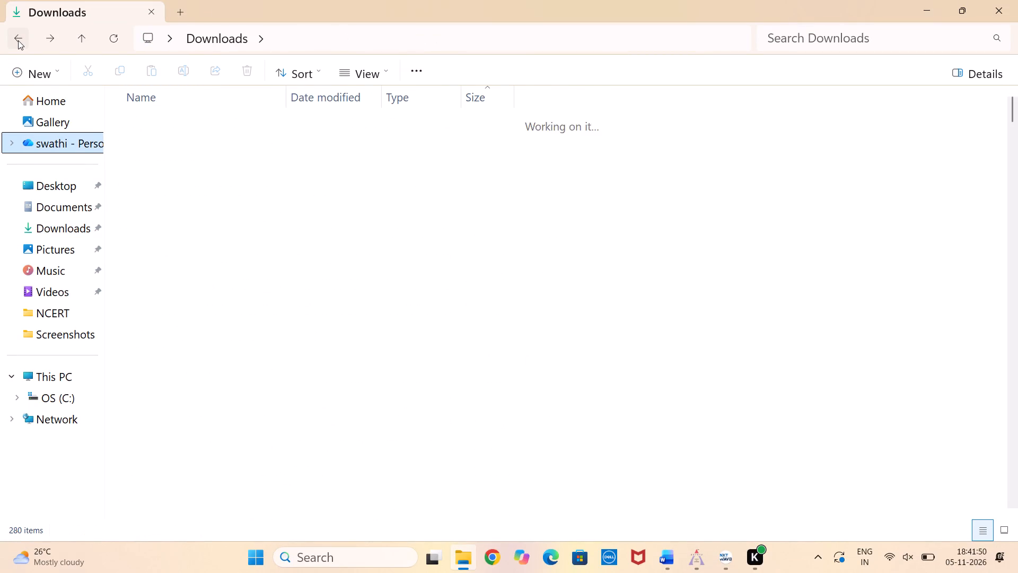
left_click(18, 40)
left_click(18, 40)
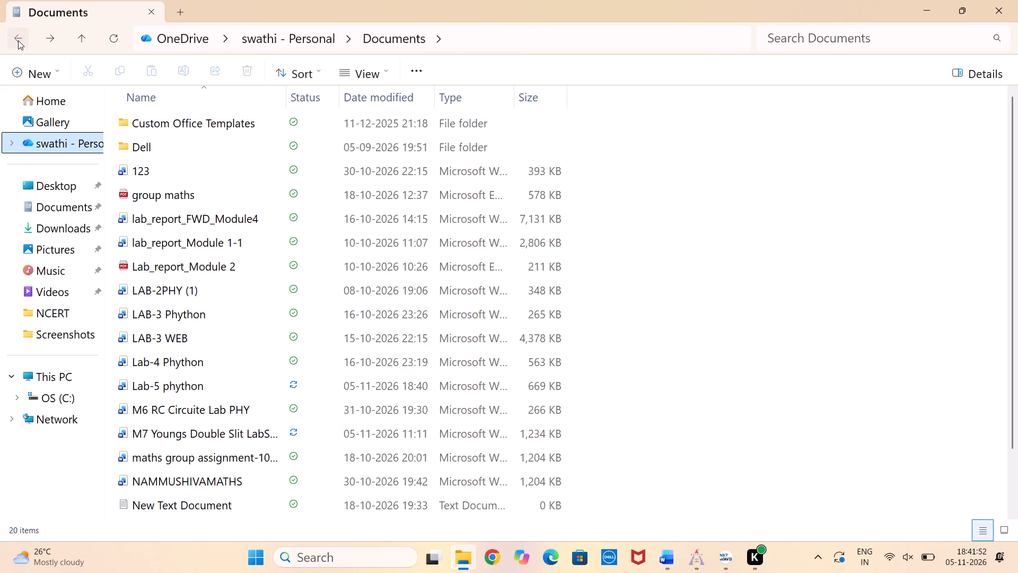
left_click(18, 40)
left_click(18, 40)
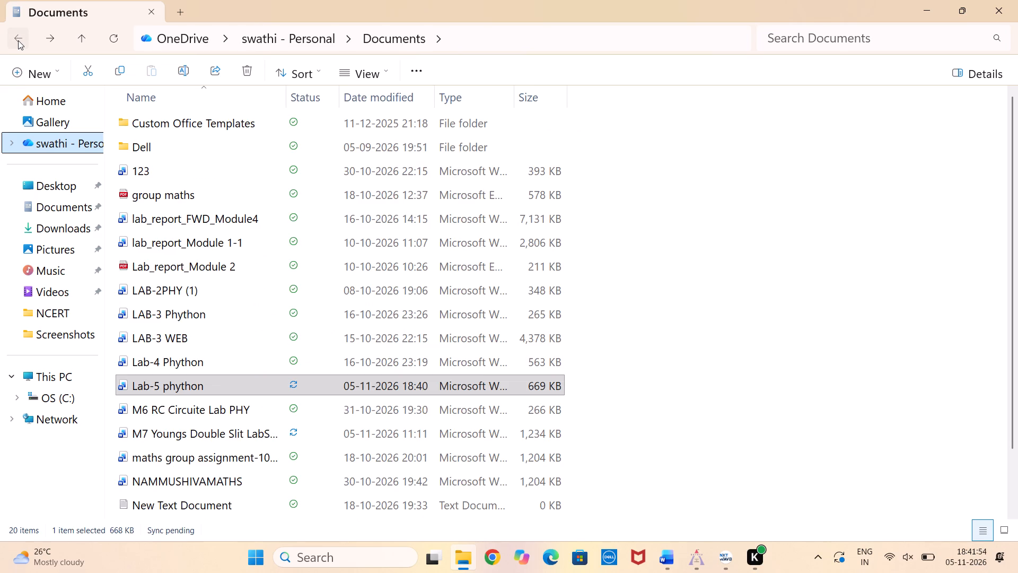
left_click(18, 40)
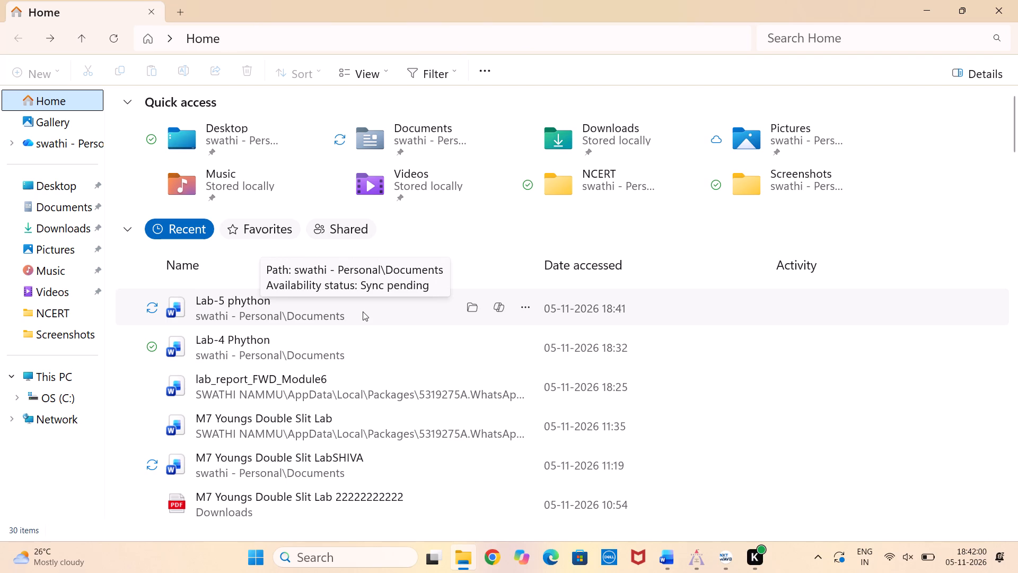
double_click(447, 320)
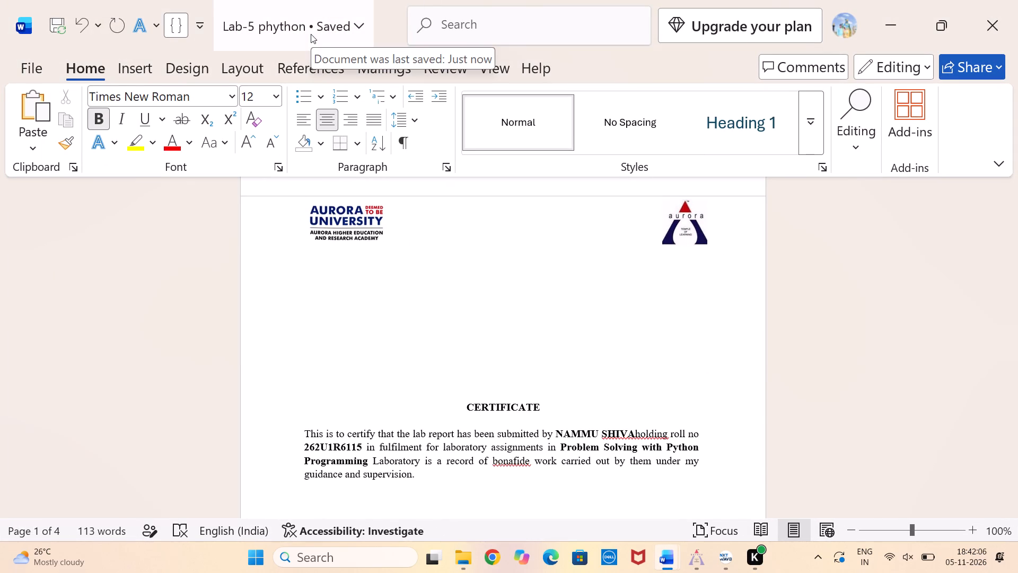
Rename the open Lab-5 phython document as Lab-7phython, keeping it in the OneDrive Documents folder.
left_click(291, 24)
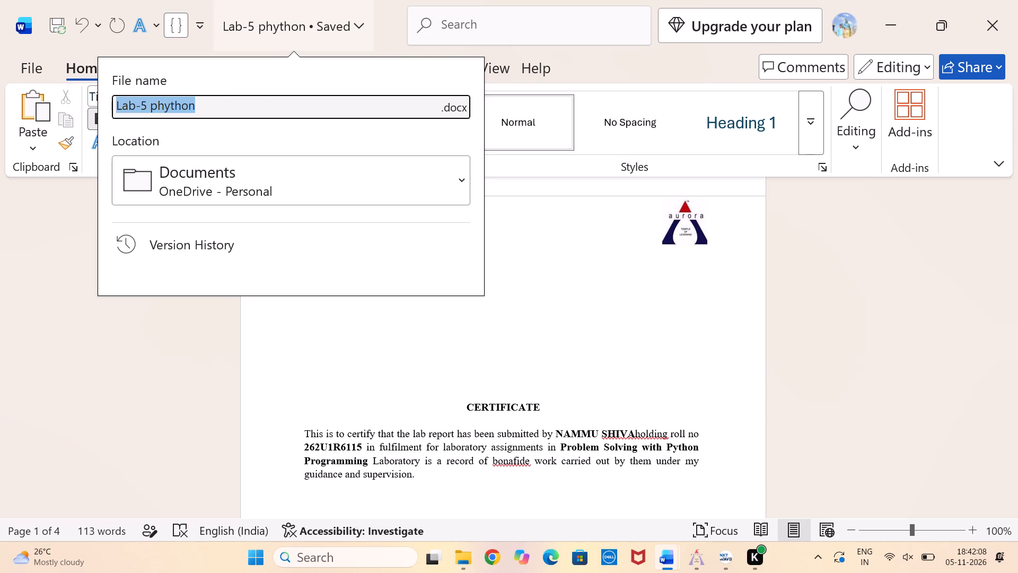
left_click(208, 111)
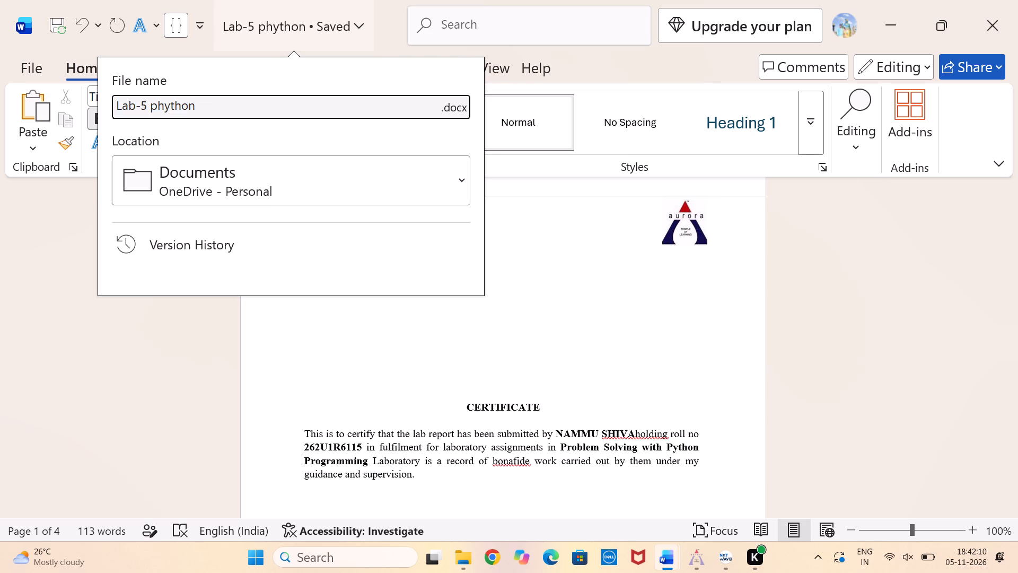
left_click(150, 105)
key("BackSpace")
key("BackSpace")
key("7")
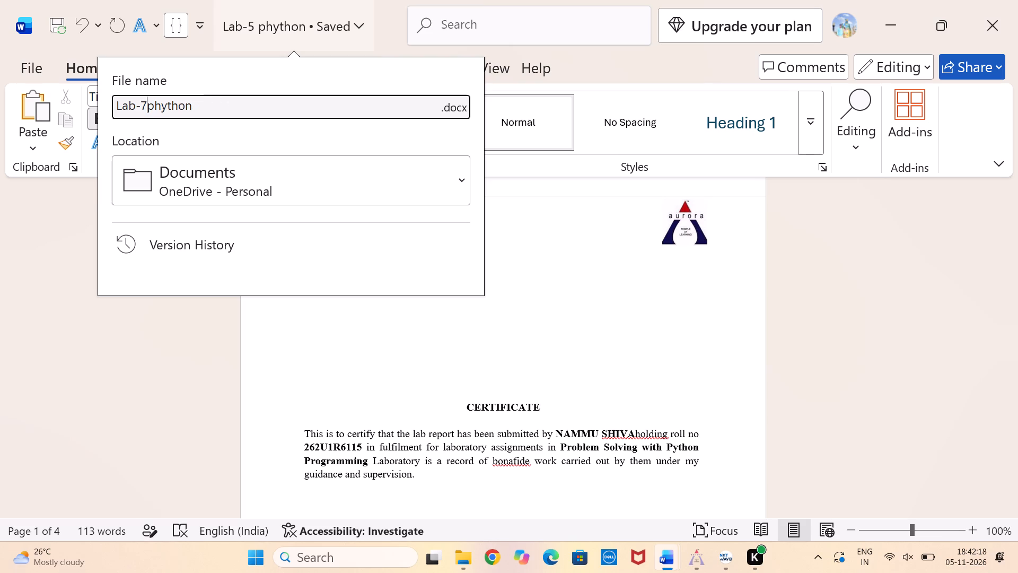
left_click(230, 102)
left_click(340, 25)
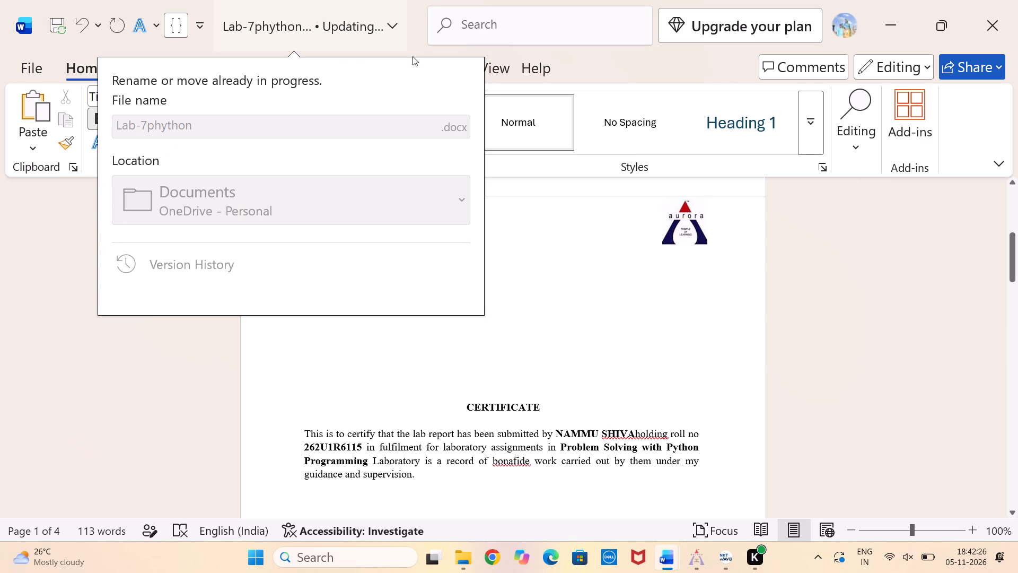
left_click(623, 70)
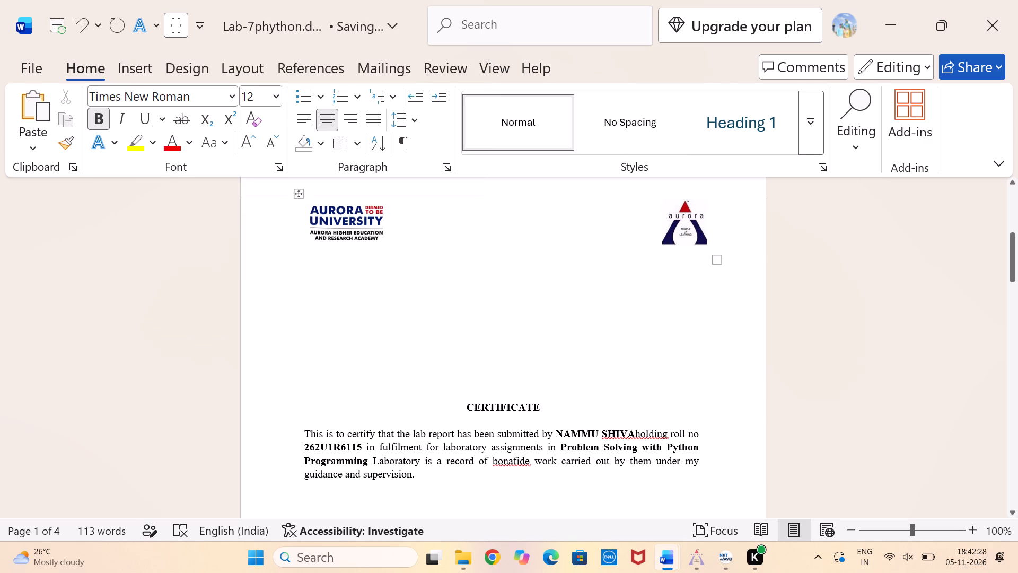
Minimise the Lab-7phython and lab_report_FWD_Module6 windows and check the recent files in File Explorer.
left_click(891, 7)
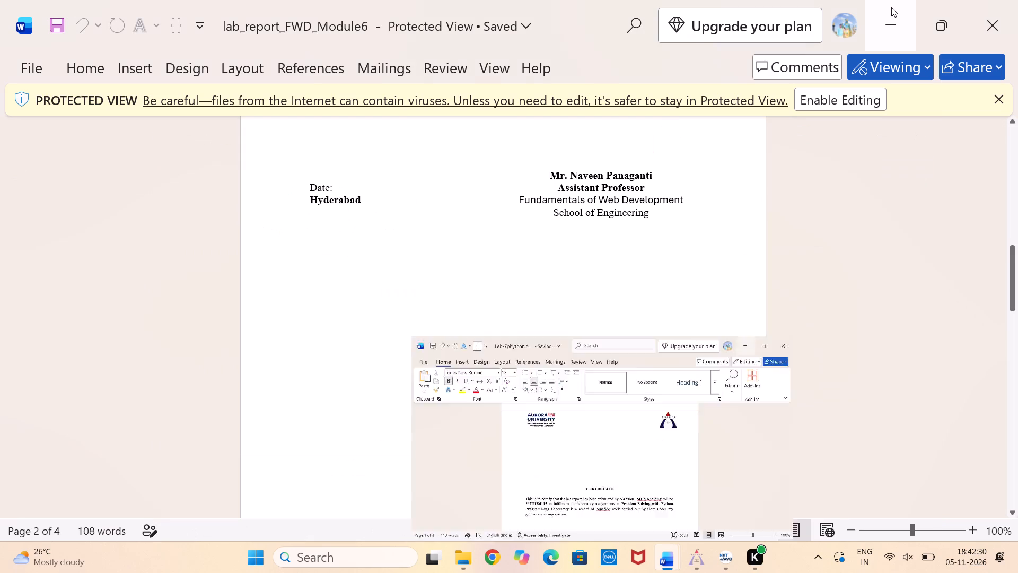
left_click(893, 12)
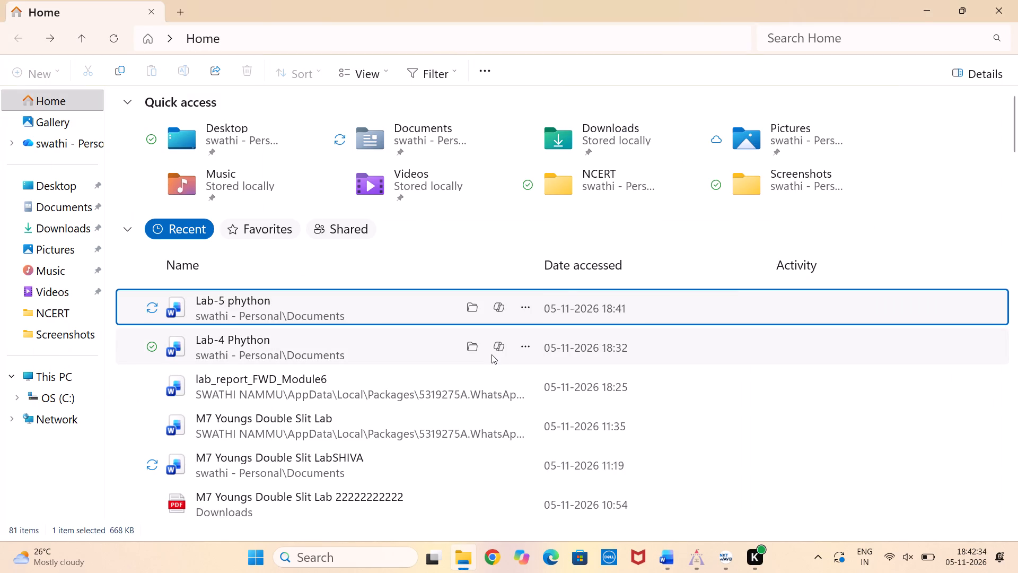
scroll(492, 354, "up", 17)
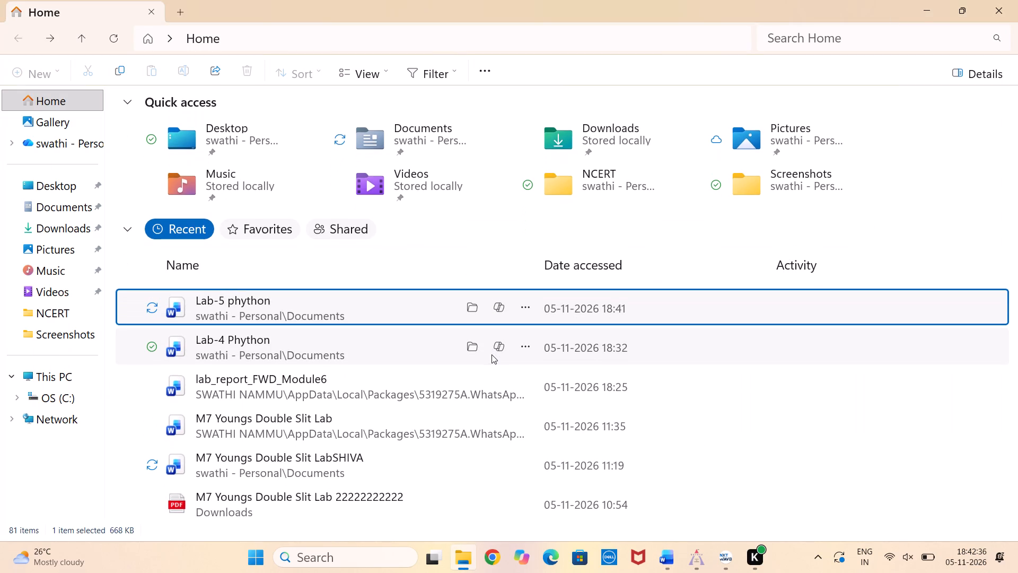
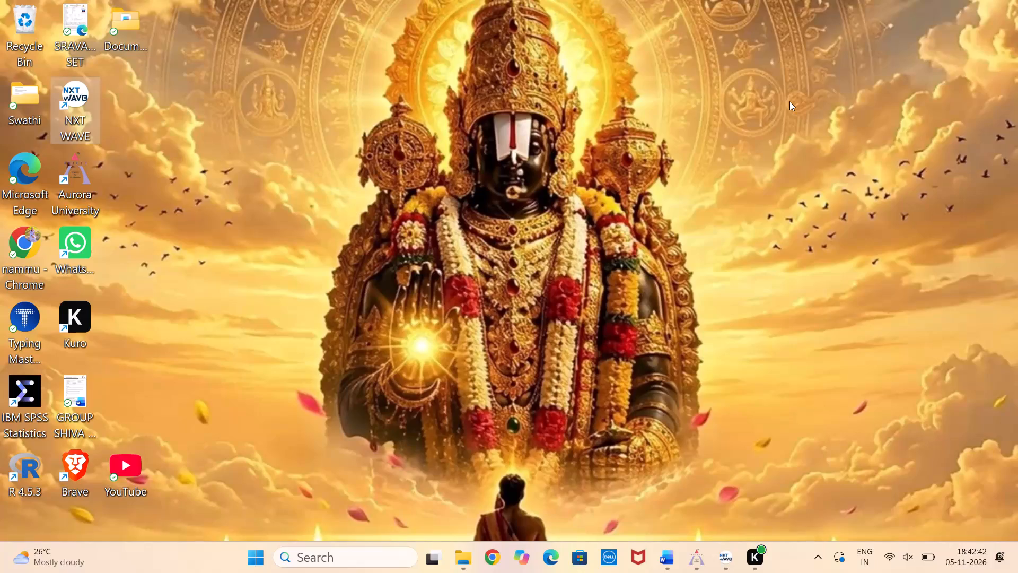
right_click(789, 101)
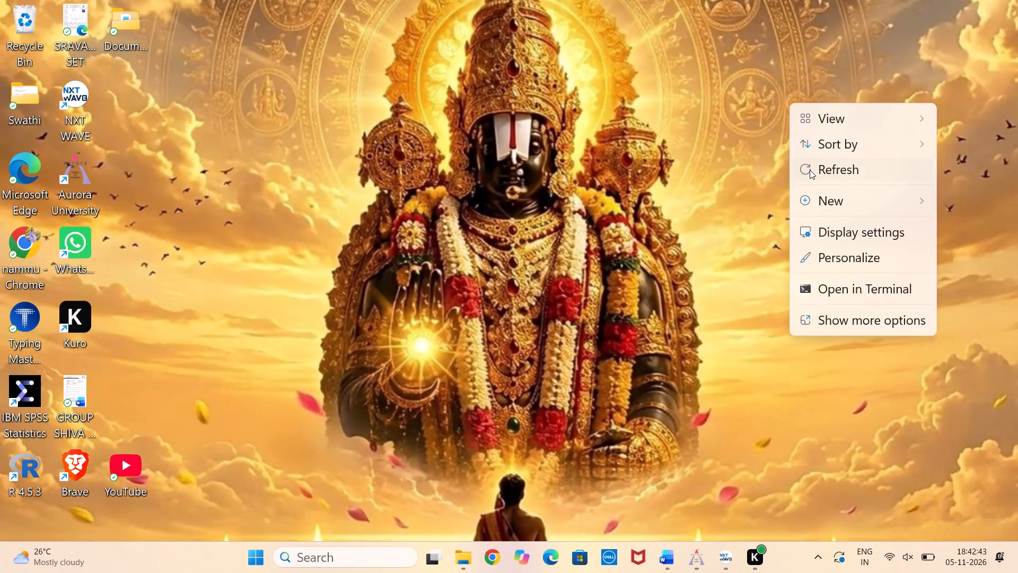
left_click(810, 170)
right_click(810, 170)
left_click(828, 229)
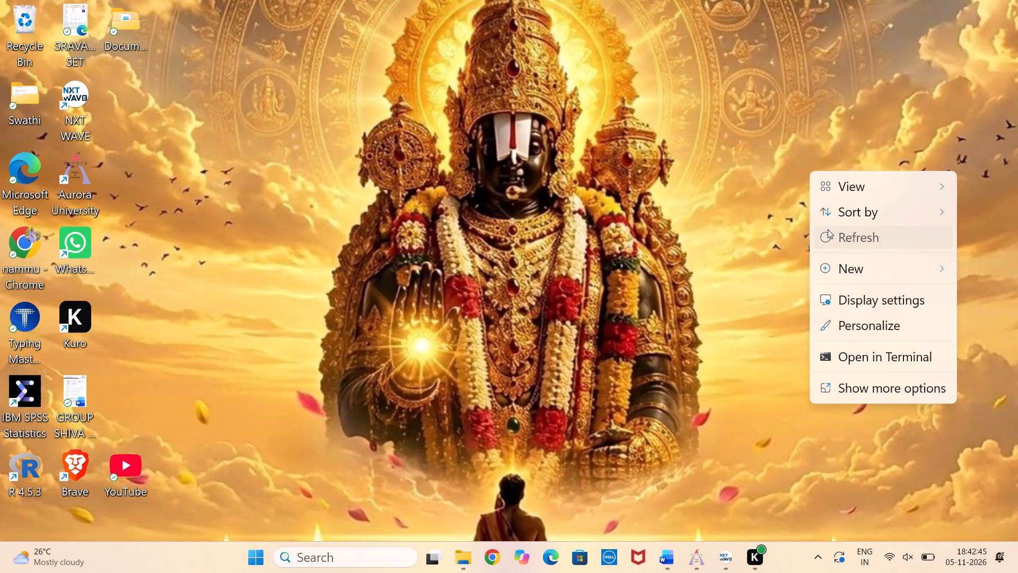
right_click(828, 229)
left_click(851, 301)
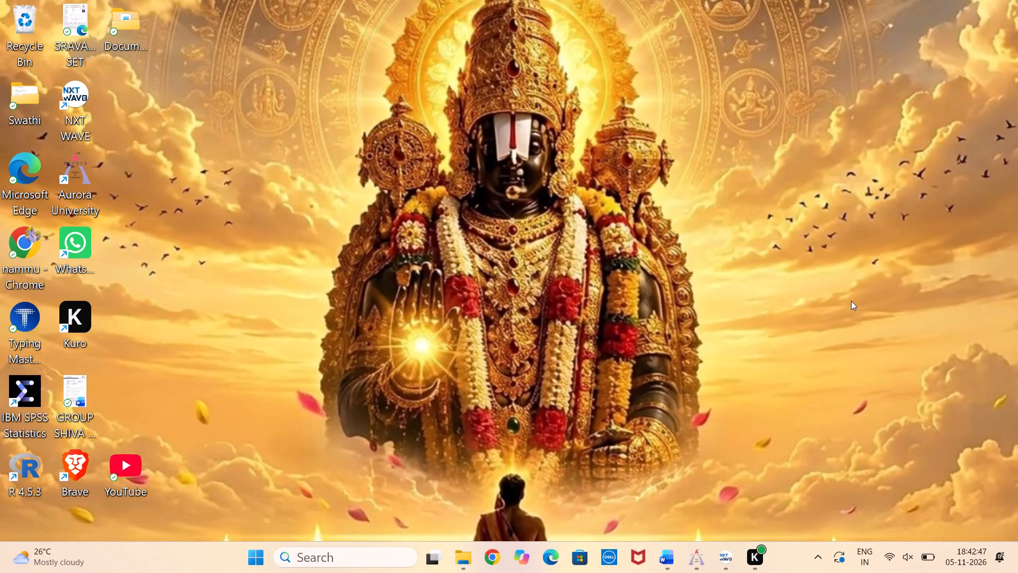
Reopen Lab-5 phython from the recent files in File Explorer and look through its pages.
left_click(470, 560)
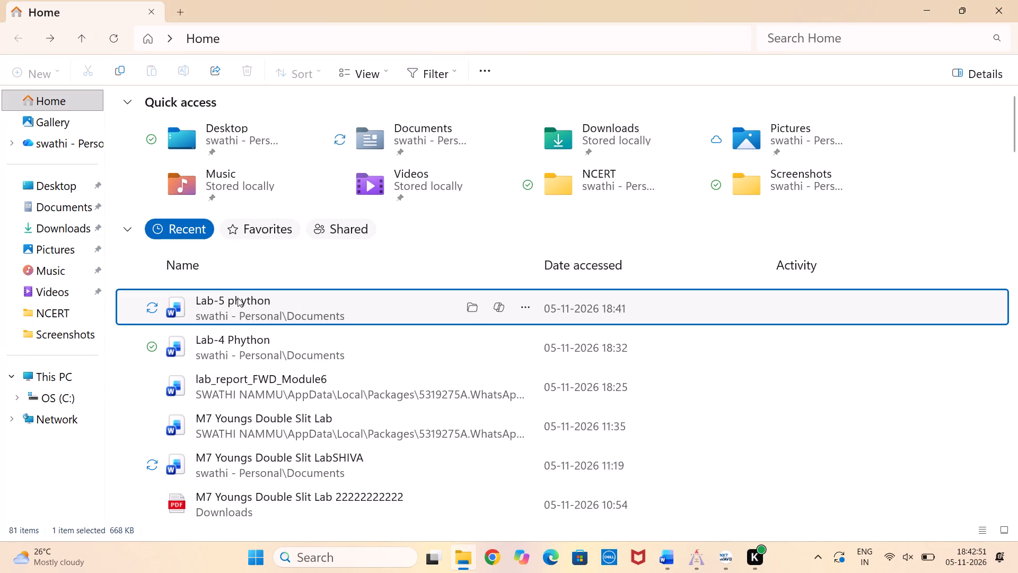
left_click(361, 299)
double_click(454, 309)
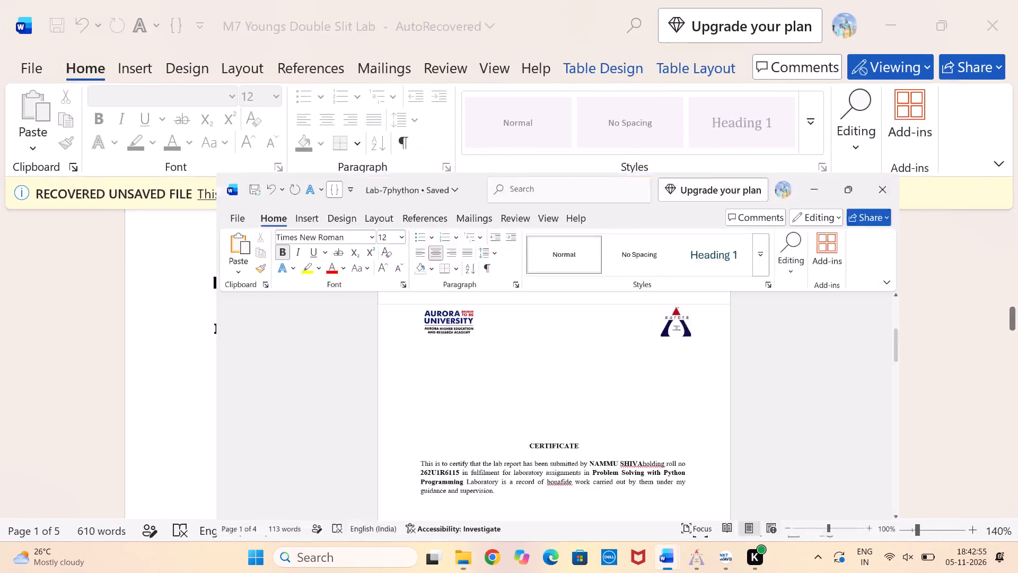
scroll(454, 309, "up", 8)
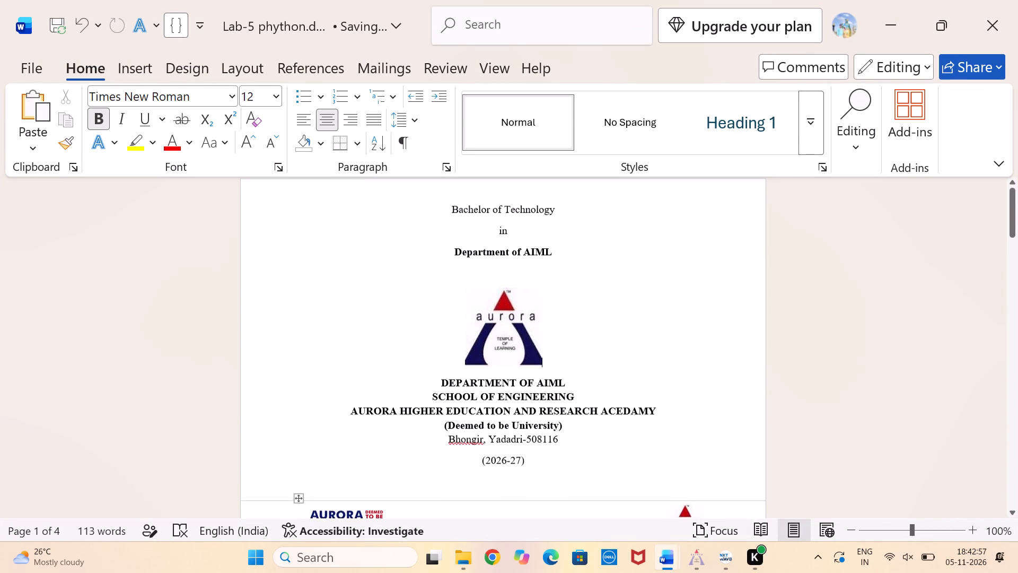
scroll(454, 309, "down", 10)
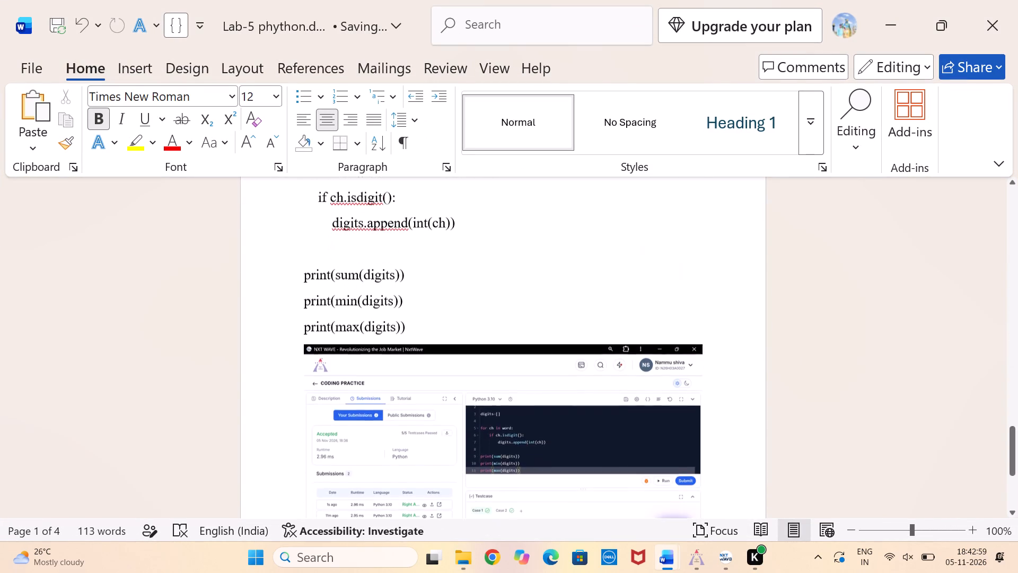
scroll(454, 309, "up", 16)
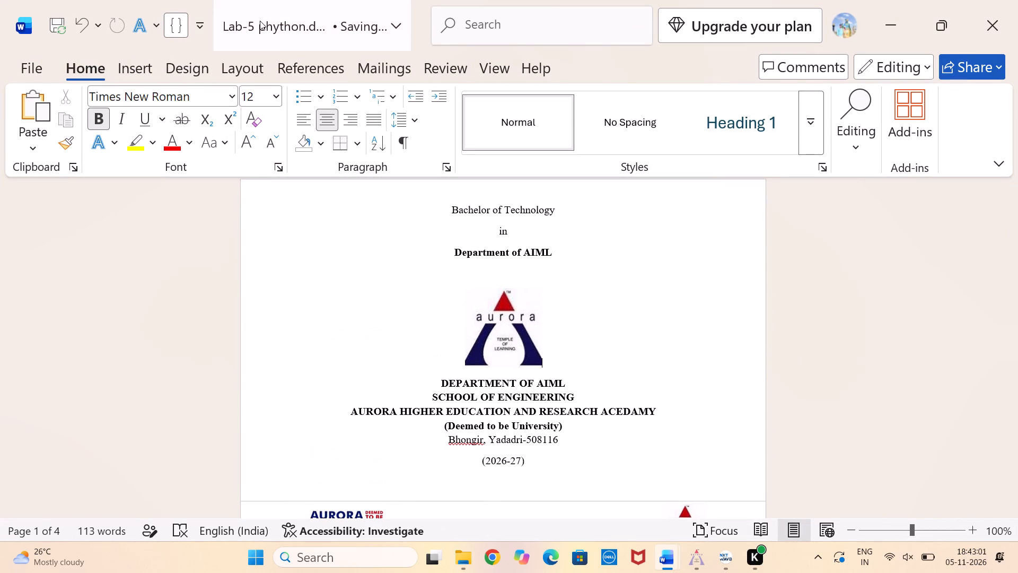
Rename the open Lab-5 phython document as Lab-7 phython, keeping it in the OneDrive Documents folder.
left_click(256, 20)
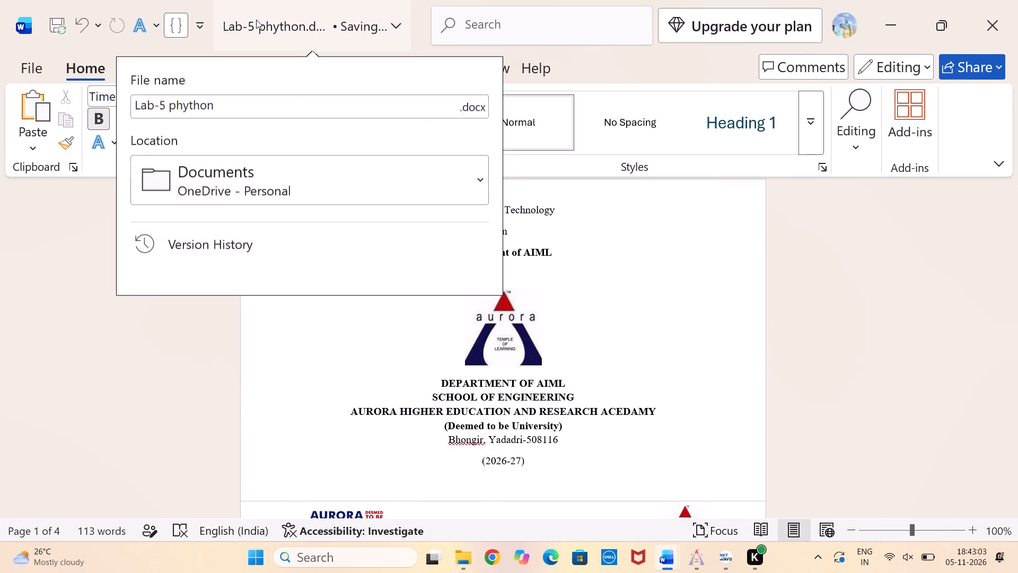
left_click(163, 104)
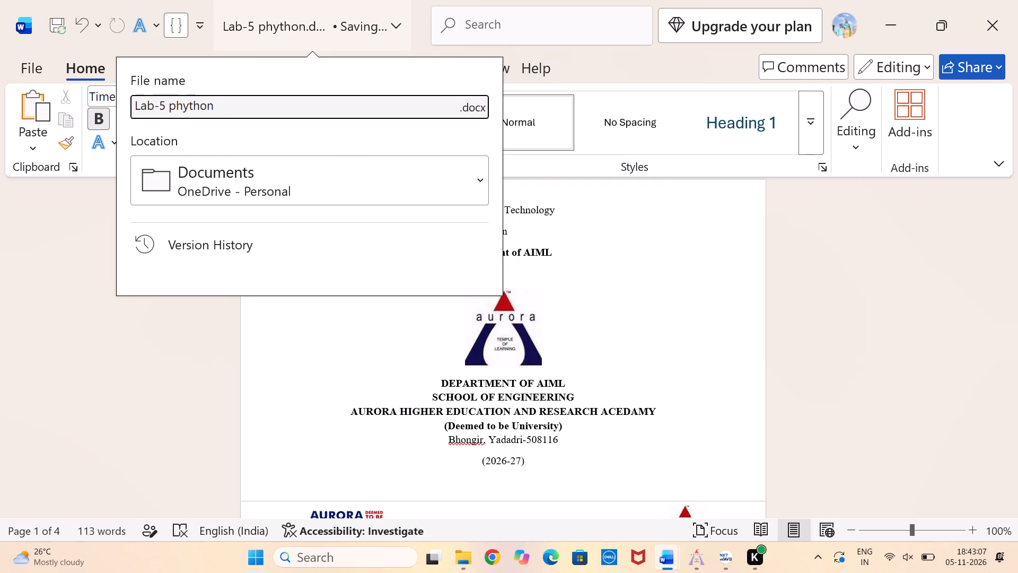
key("BackSpace")
key("7")
left_click(257, 200)
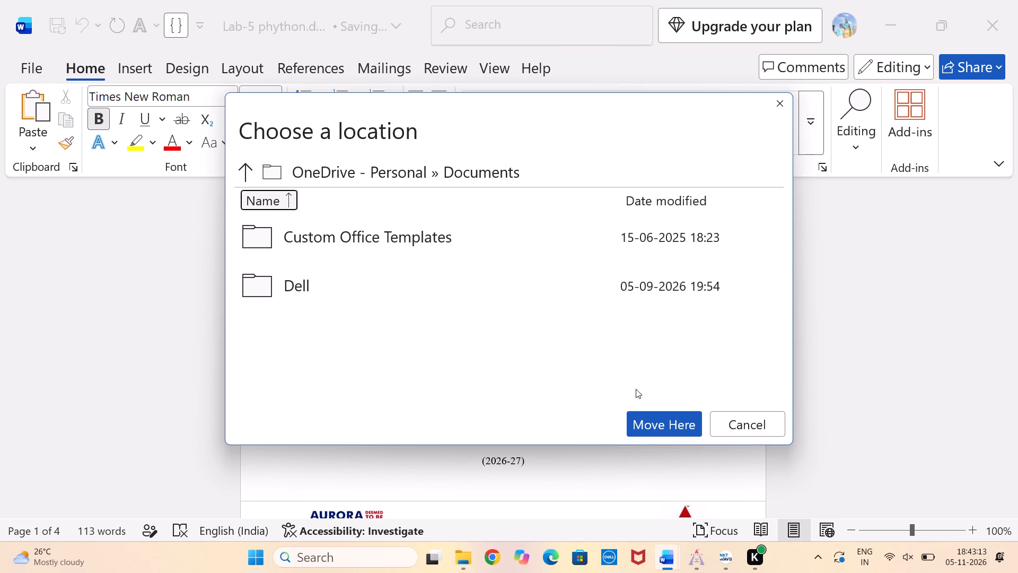
left_click(655, 415)
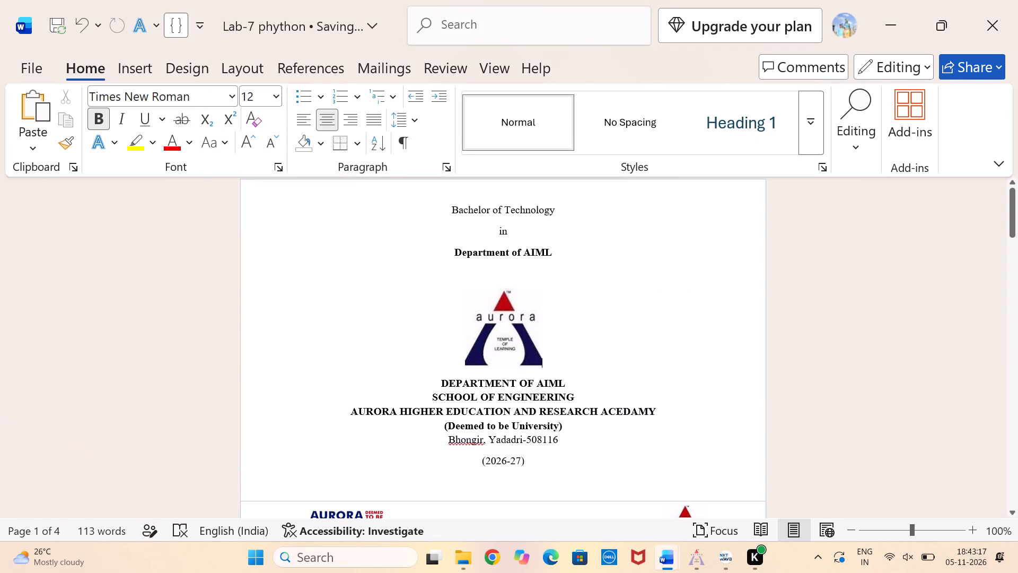
Minimise the Lab-7 phython and M7 Youngs Double Slit Lab windows and open the Documents folder in File Explorer.
left_click(909, 5)
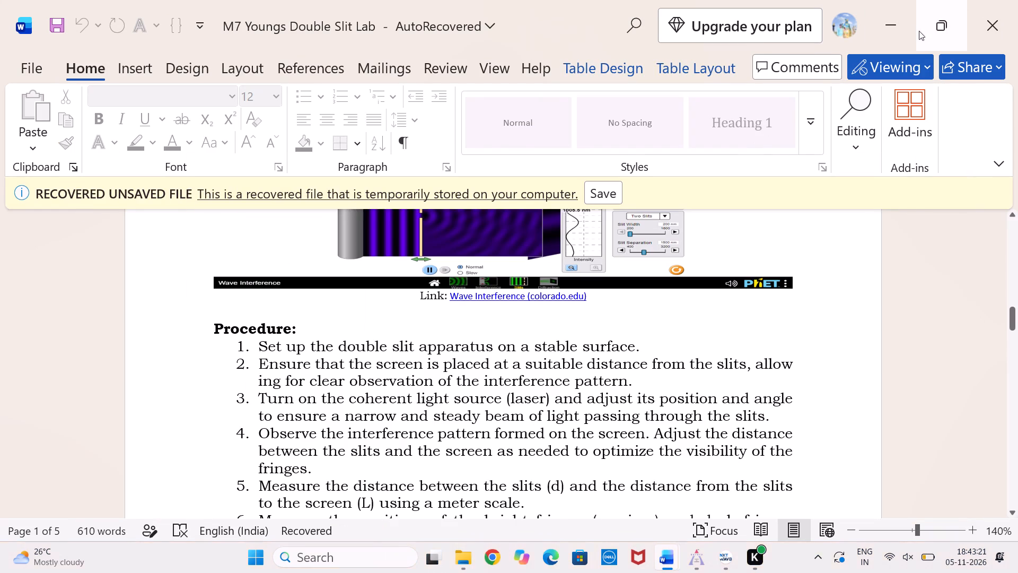
left_click(899, 19)
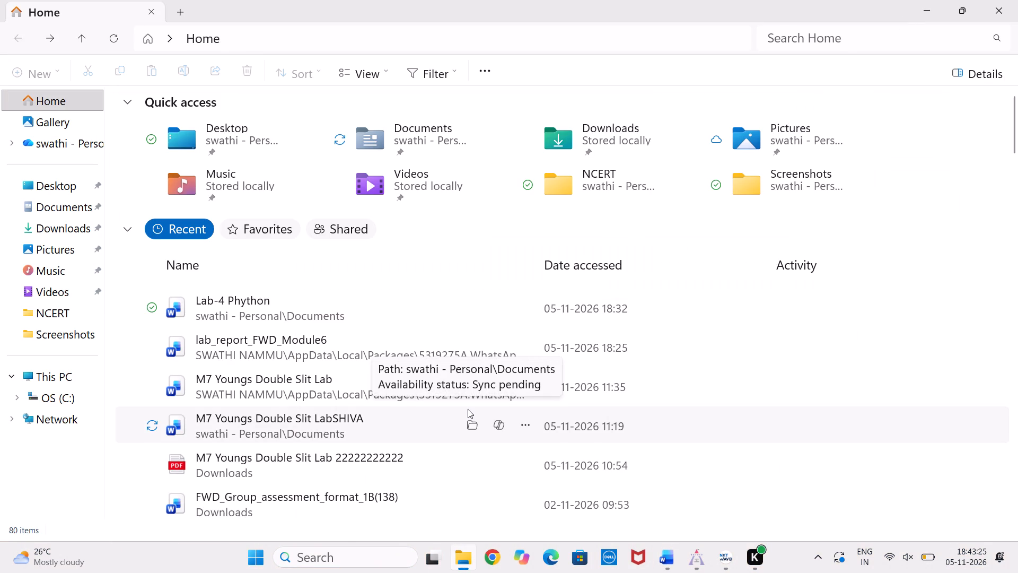
scroll(468, 409, "up", 3)
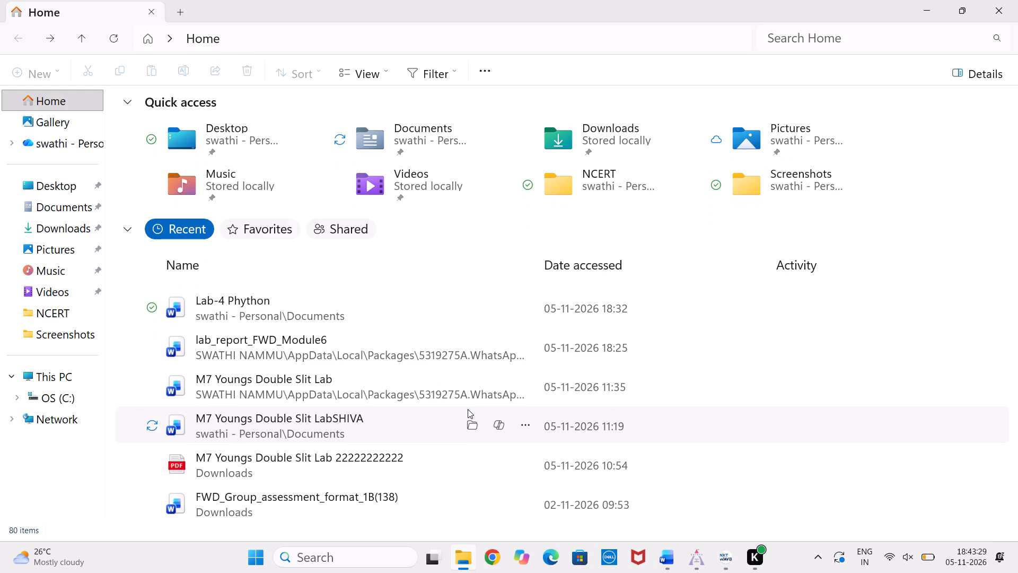
left_click(439, 136)
double_click(439, 136)
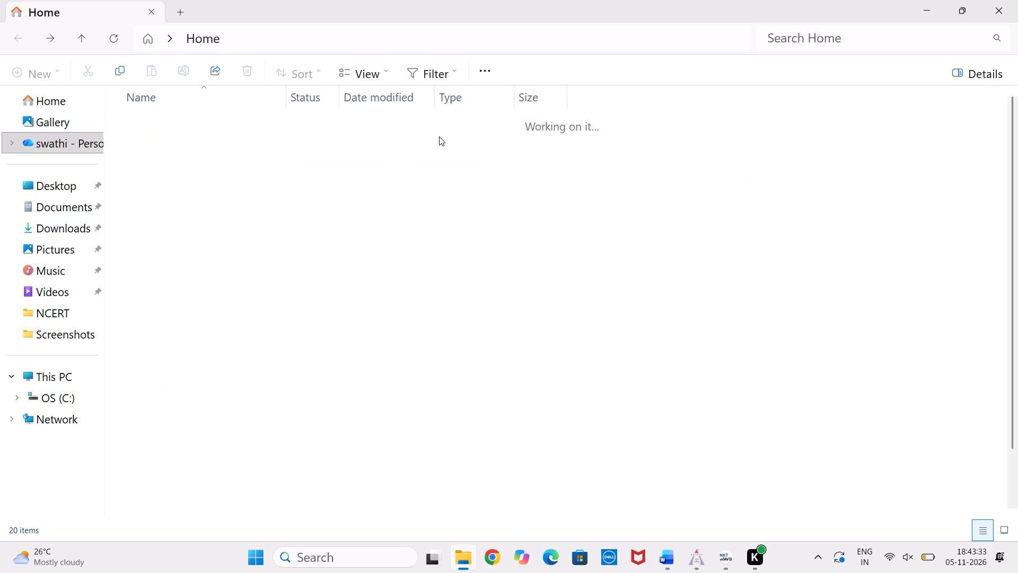